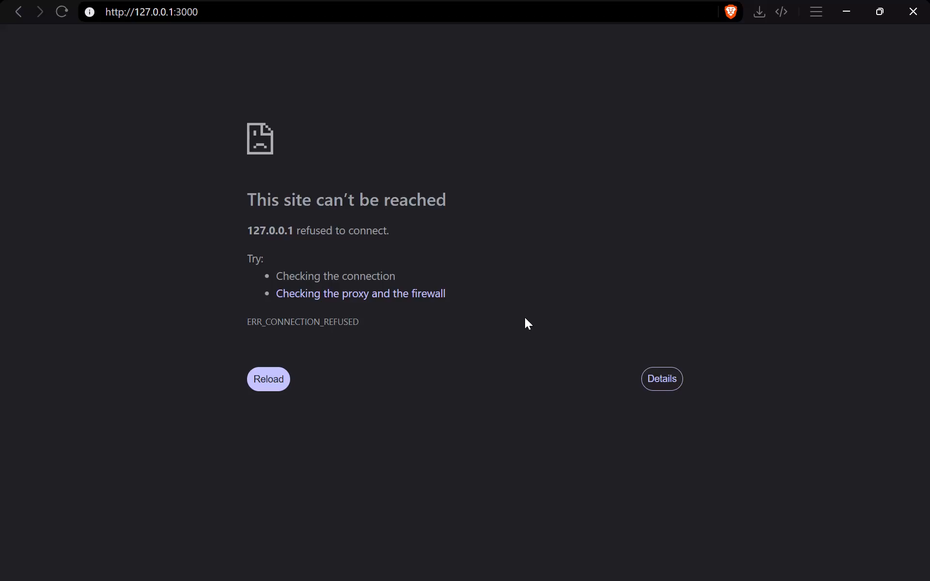
pyautogui.hotkey('ctrl', 'v')
pyautogui.keyDown('ctrl'); pyautogui.click(525, 317); pyautogui.keyUp('ctrl')
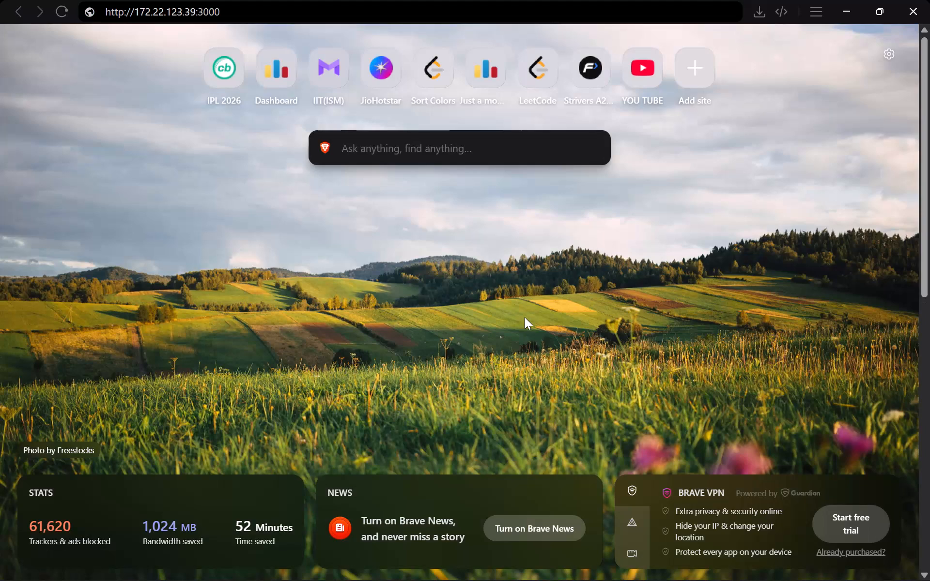
pyautogui.press('Return')
pyautogui.press('Return')
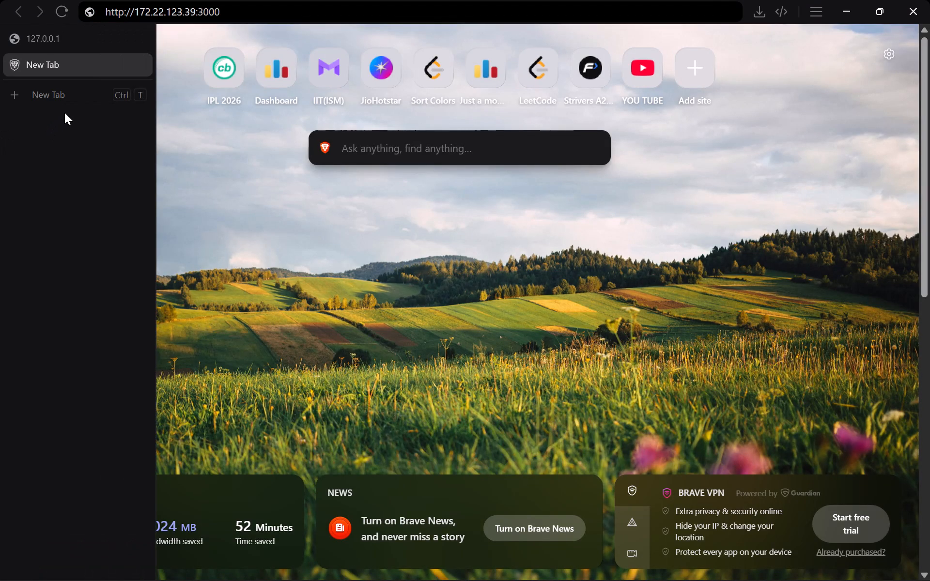
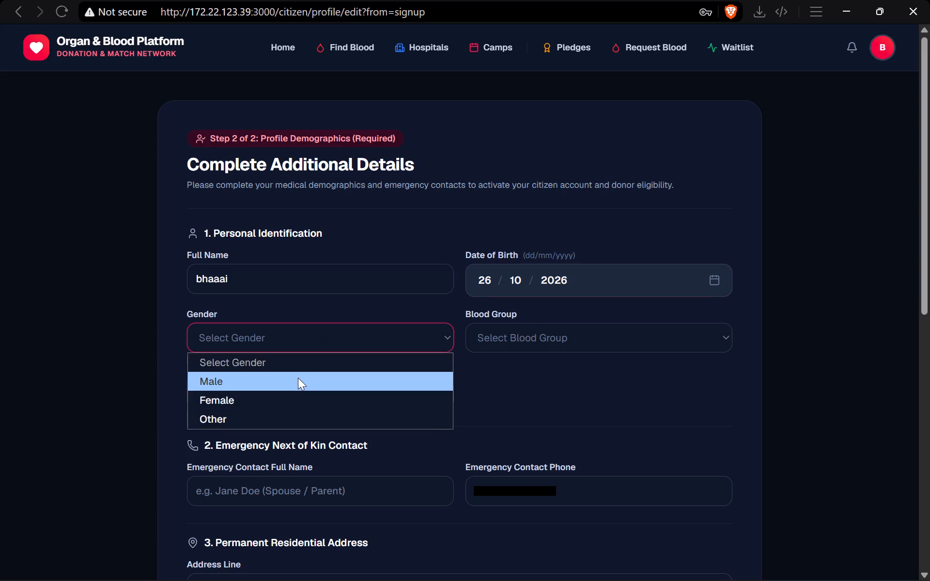
# Open the Blood Group choices in the Personal Identification section of the profile form.
pyautogui.click(501, 339)
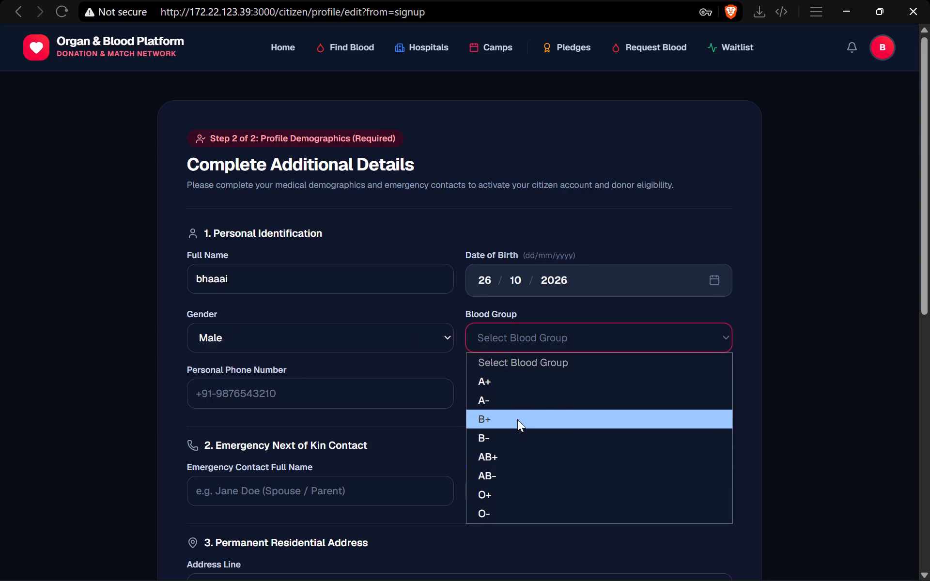
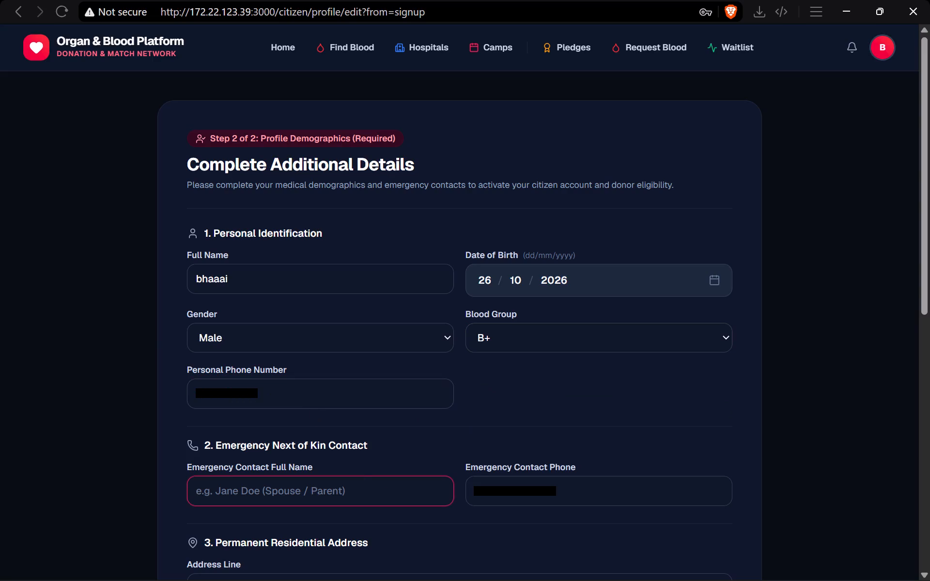
# Replace the Personal Phone Number in the Personal Identification section with a new ten-digit phone number.
pyautogui.click(309, 397)
pyautogui.press('BackSpace')
pyautogui.press('BackSpace')
pyautogui.press('BackSpace')
pyautogui.press('BackSpace')
pyautogui.press('BackSpace')
pyautogui.press('BackSpace')
pyautogui.press('BackSpace')
pyautogui.press('BackSpace')
pyautogui.press('BackSpace')
pyautogui.press('BackSpace')
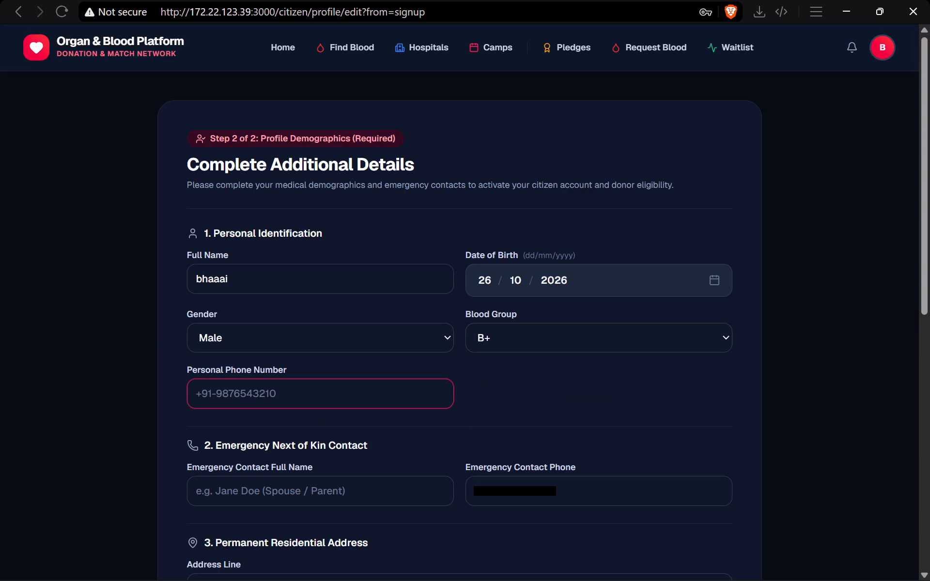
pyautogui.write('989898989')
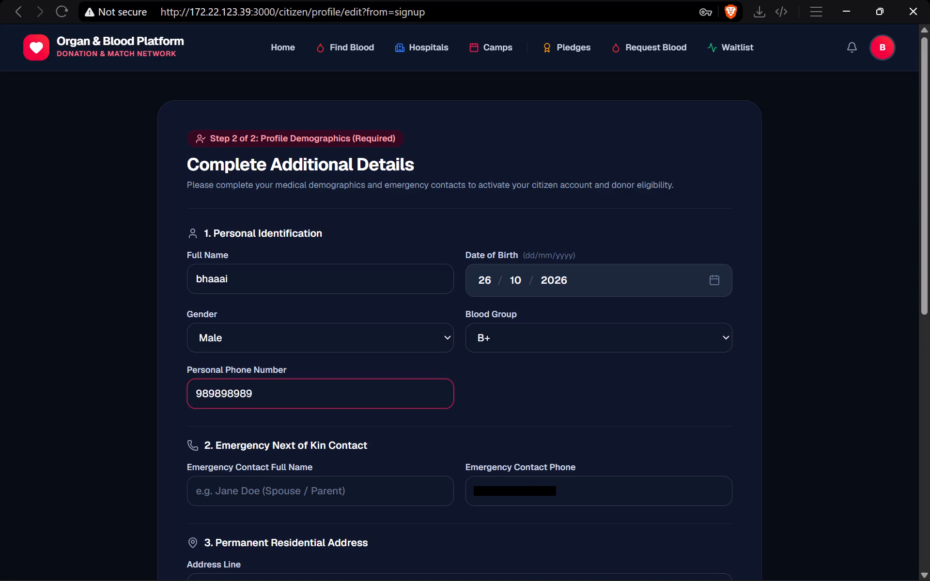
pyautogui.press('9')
# Enter a phone number in the Emergency Contact Full Name field and copy it into Emergency Contact Phone.
pyautogui.click(318, 494)
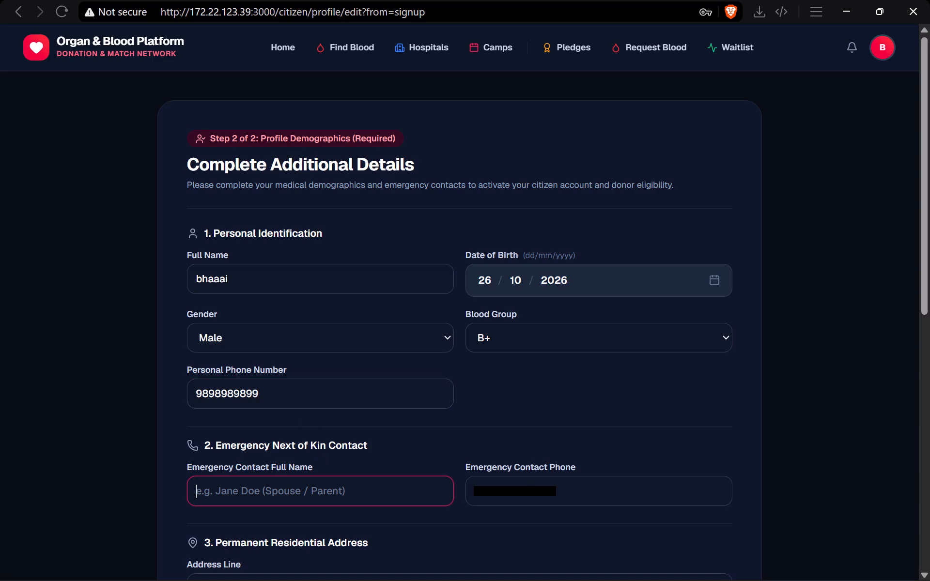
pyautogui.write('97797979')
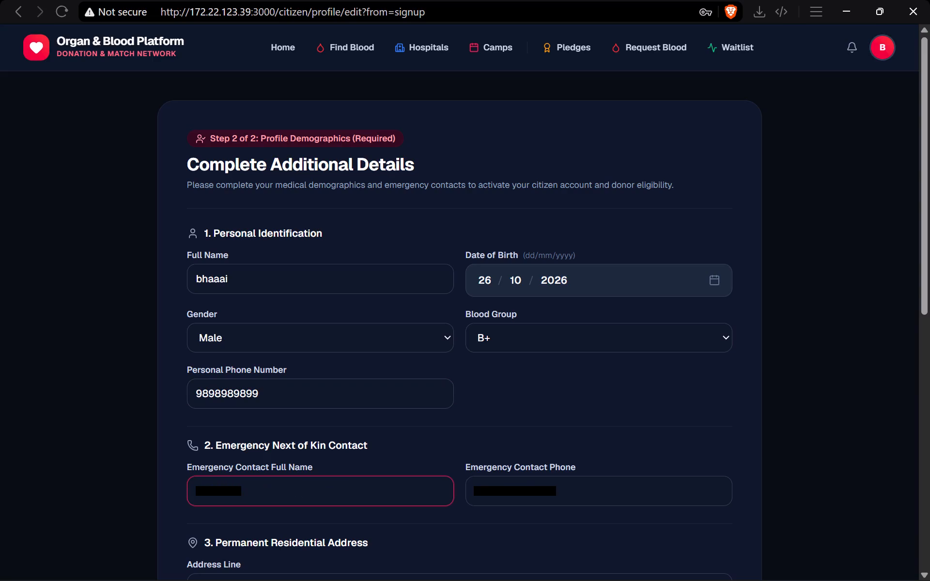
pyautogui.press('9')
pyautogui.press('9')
pyautogui.click(541, 493)
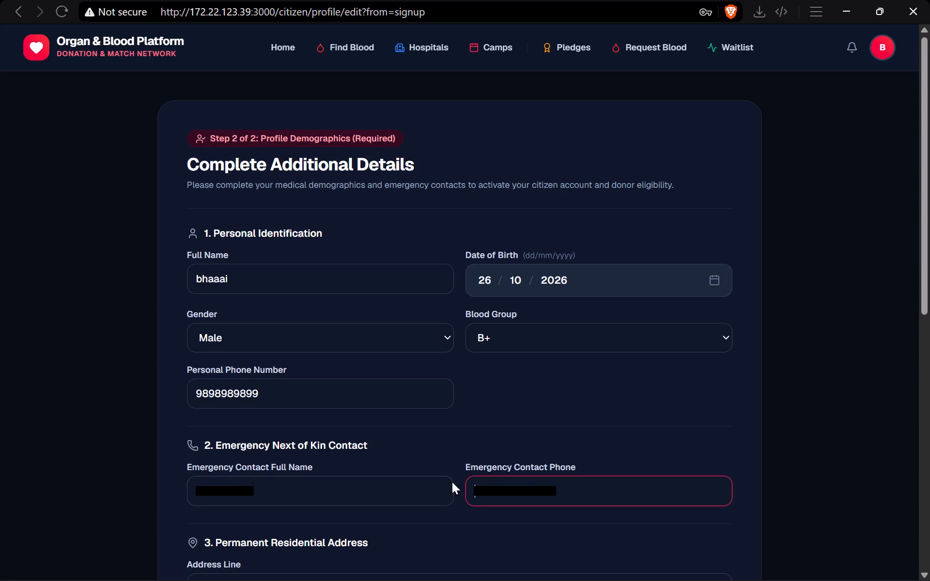
pyautogui.moveTo(278, 489); pyautogui.dragTo(199, 493)
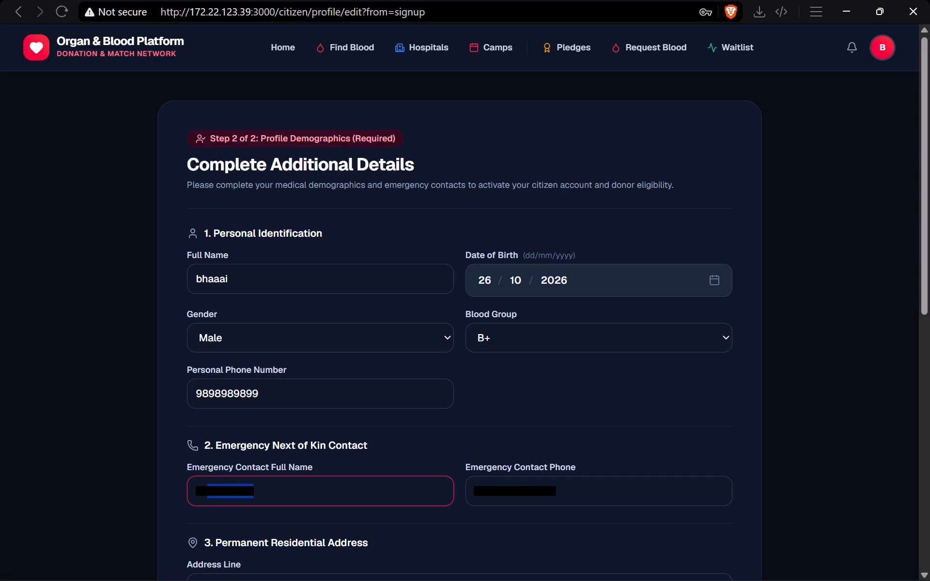
pyautogui.hotkey('ctrl', 'c')
pyautogui.click(536, 500)
pyautogui.hotkey('ctrl', 'v')
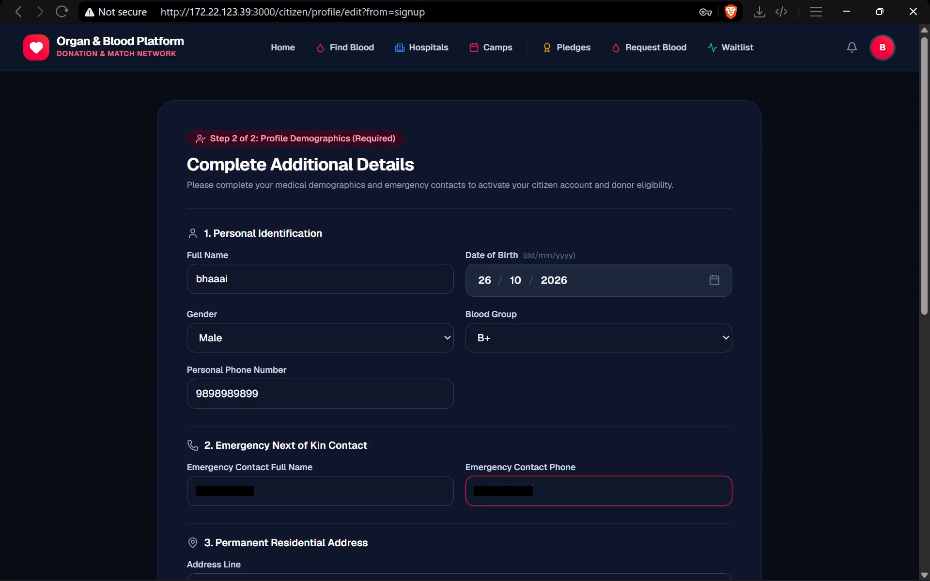
# Replace the number in the Emergency Contact Full Name field with the next of kin's name.
pyautogui.moveTo(317, 497); pyautogui.dragTo(60, 479)
pyautogui.press('BackSpace')
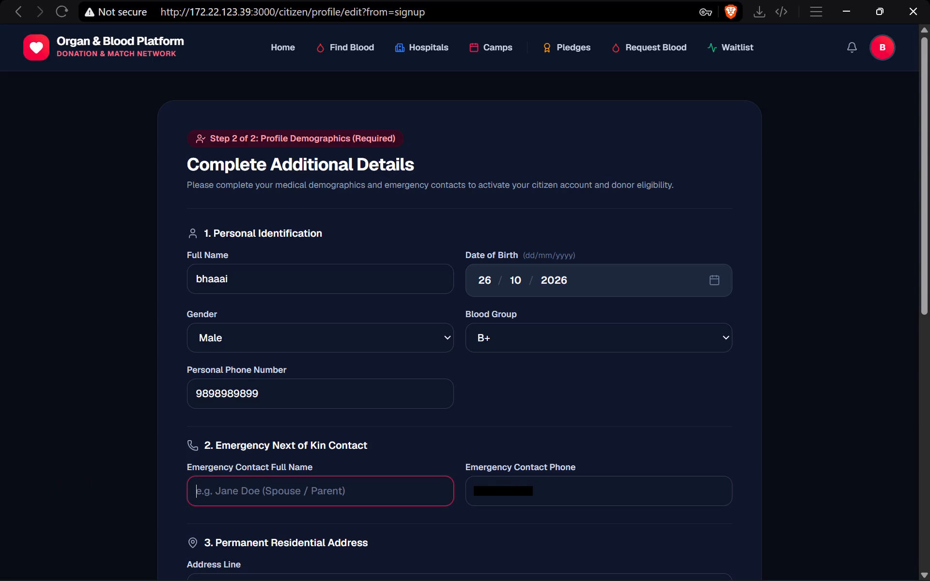
pyautogui.write('satya')
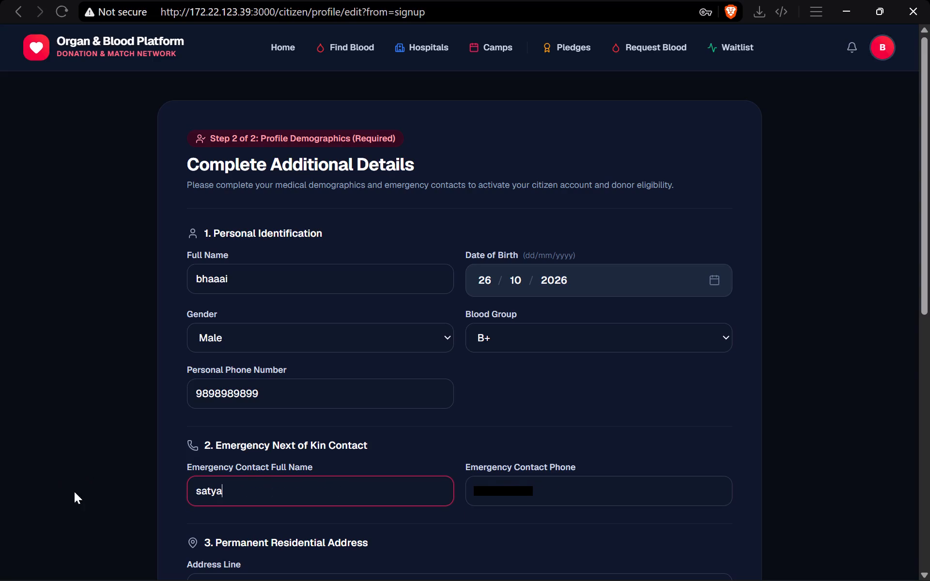
pyautogui.write('aaaa')
# Fill in the address line, city, state and pincode of the Permanent Residential Address section.
pyautogui.scroll(-2, 271, 483)
pyautogui.click(281, 270)
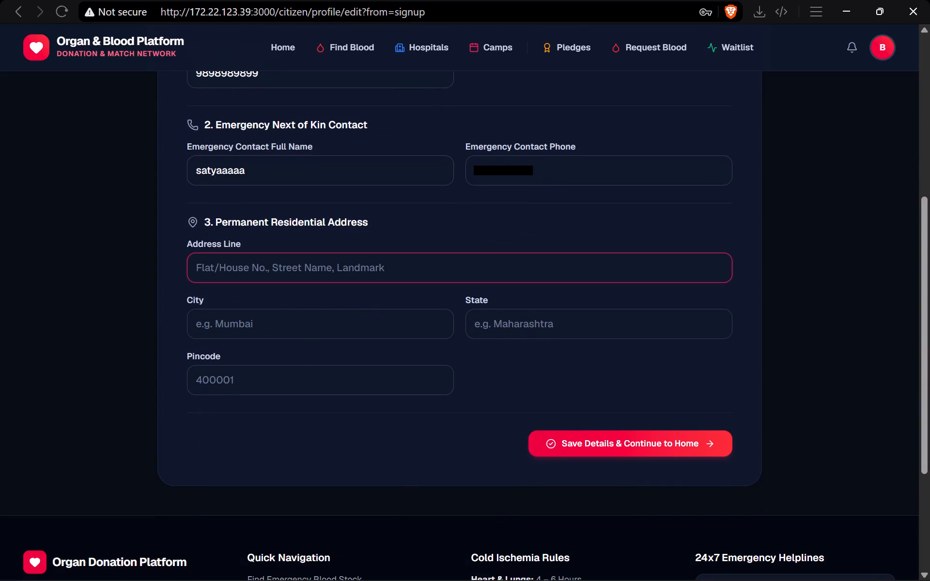
pyautogui.write('dhanabd')
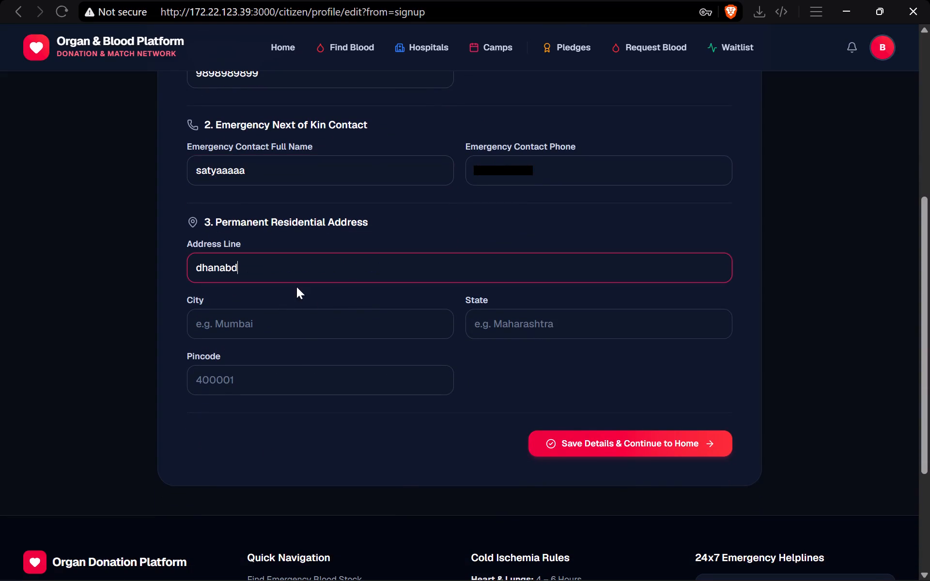
pyautogui.click(311, 316)
pyautogui.write('dhan')
pyautogui.write('bad')
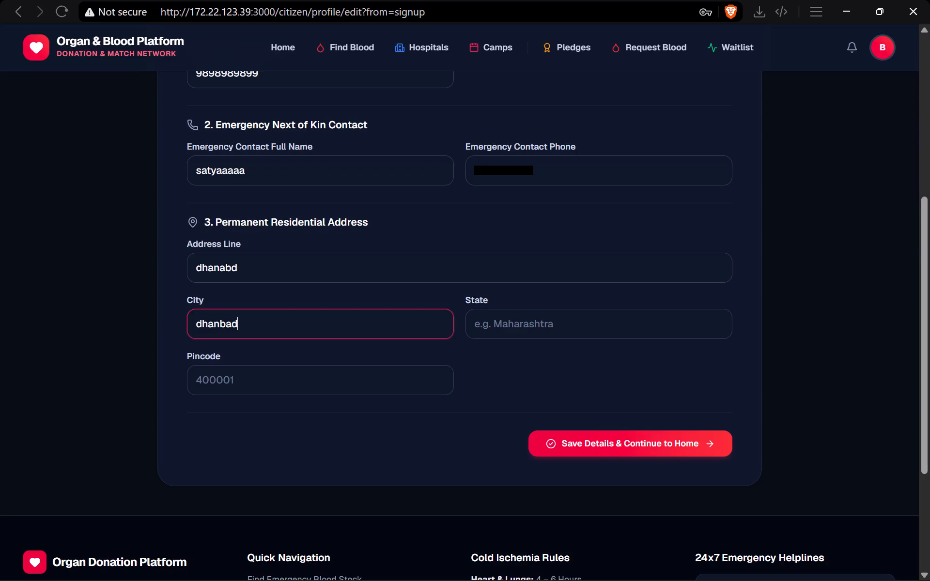
pyautogui.click(592, 322)
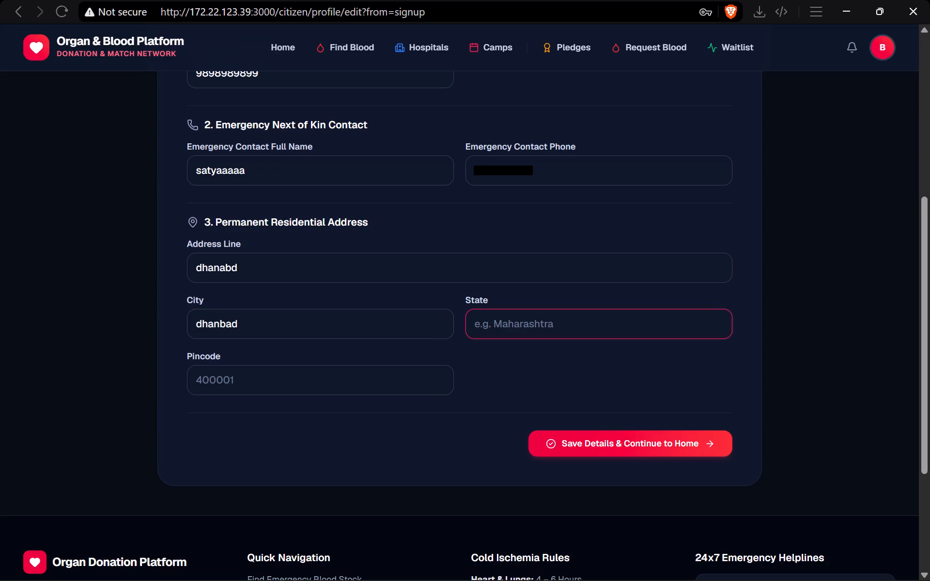
pyautogui.write('jharkhand')
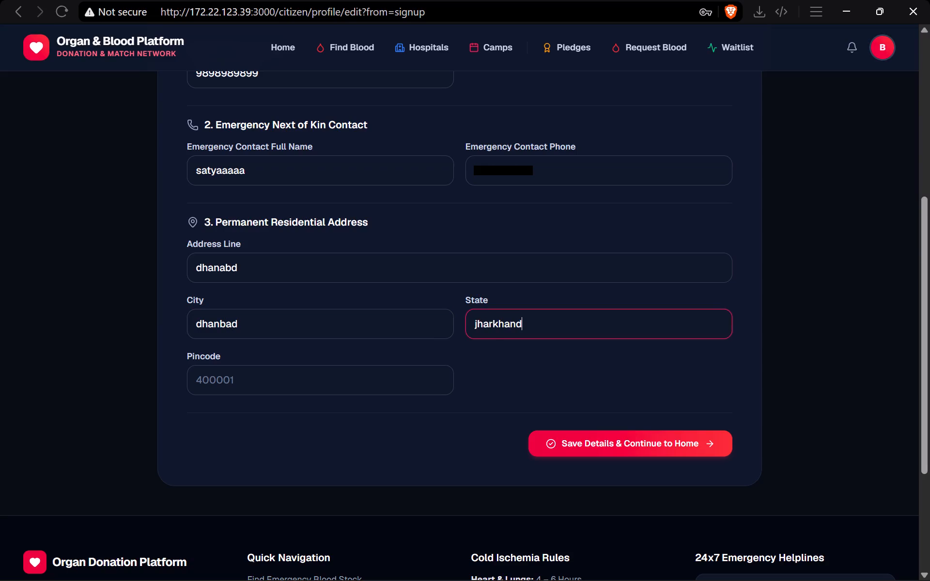
pyautogui.click(420, 381)
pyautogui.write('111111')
# Save the profile details, continue to the home page and decline the browser's offer to store the address.
pyautogui.click(586, 447)
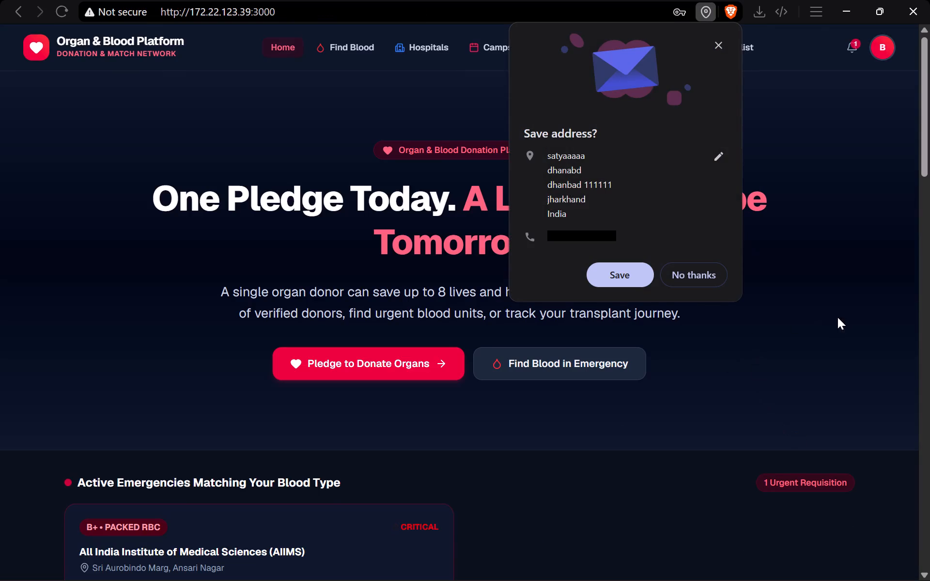
pyautogui.click(709, 272)
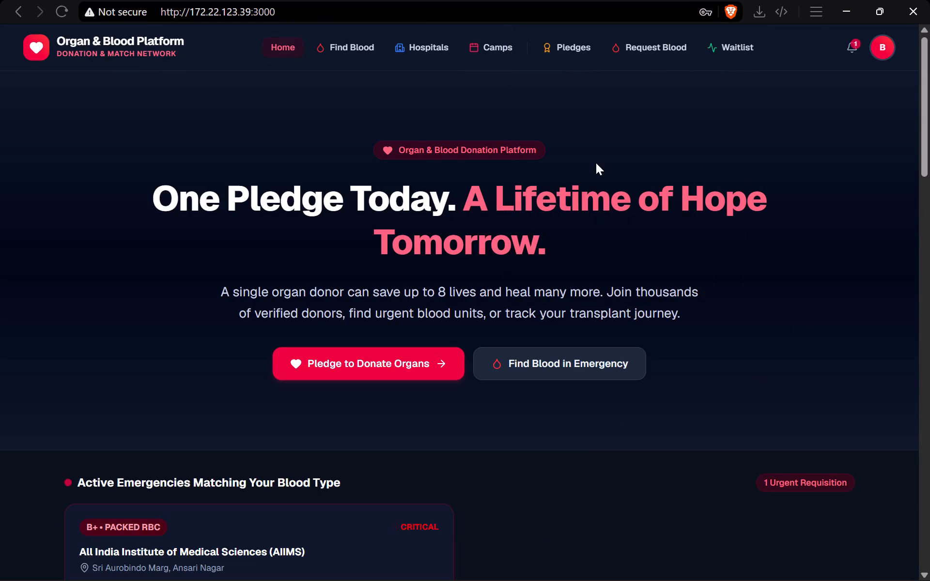
# Open the organ donation pledge page and pledge the Liver under Living Donation, affirming its declaration.
pyautogui.scroll(-5, 596, 163)
pyautogui.scroll(7, 596, 163)
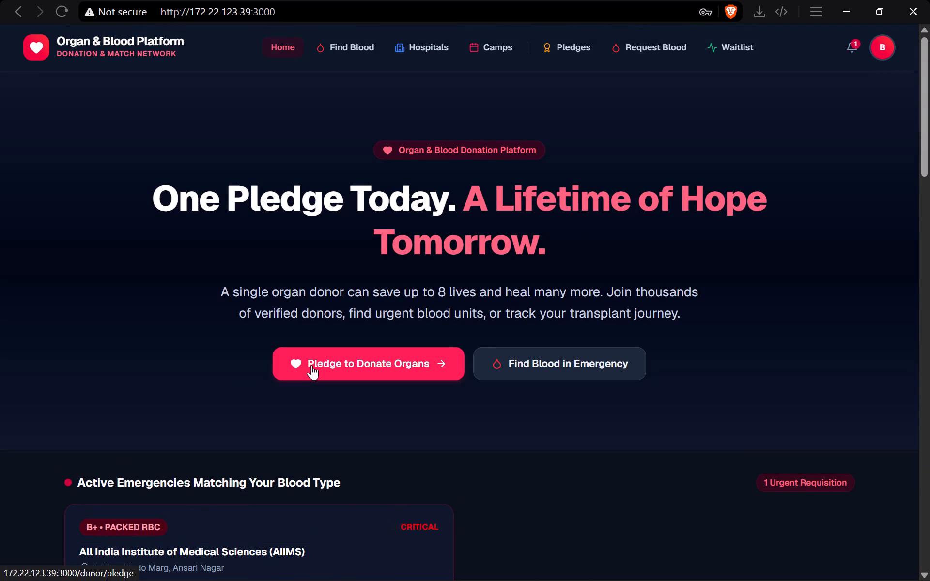
pyautogui.click(342, 355)
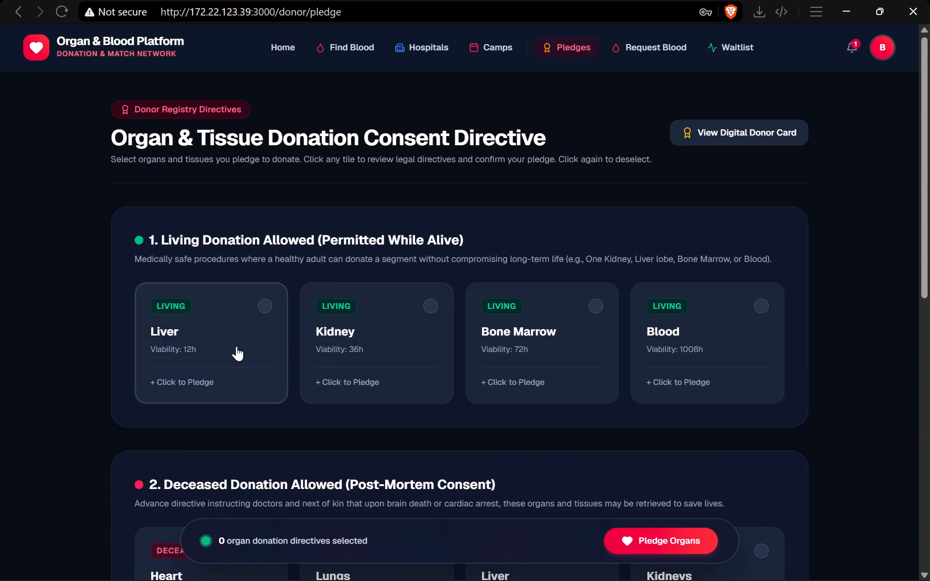
pyautogui.click(236, 346)
pyautogui.scroll(-2, 236, 346)
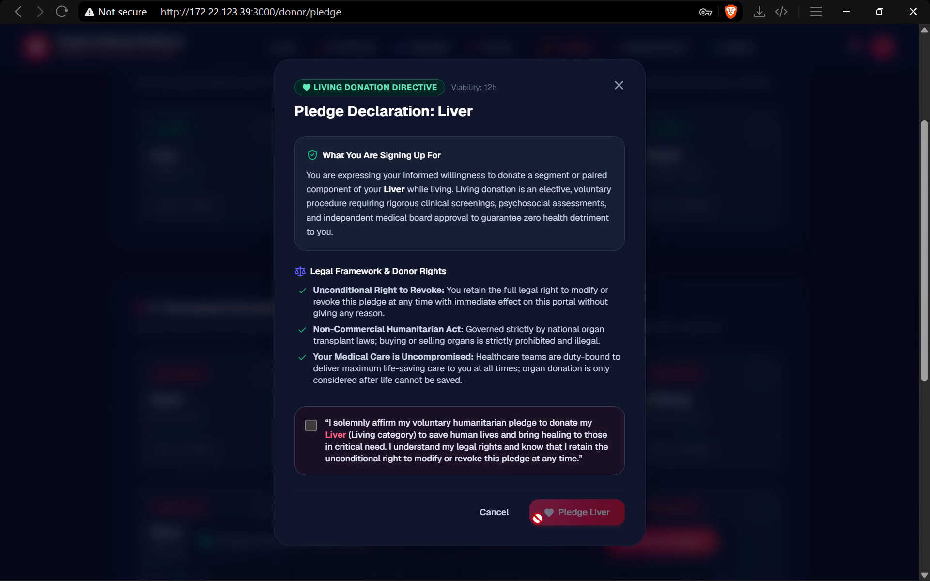
pyautogui.click(309, 420)
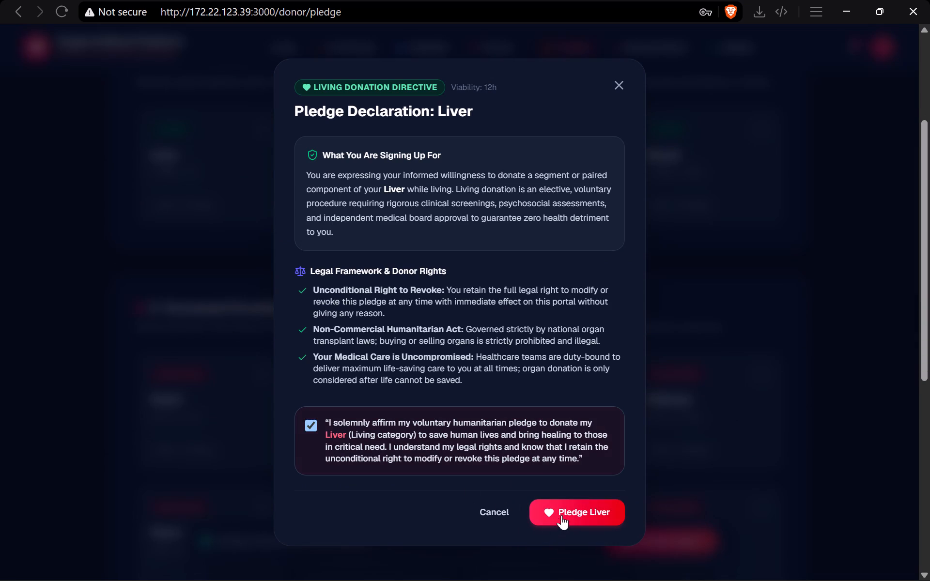
pyautogui.click(562, 508)
# Pledge Eyes (Cornea) under Deceased Donation, affirming its declaration.
pyautogui.scroll(-2, 492, 344)
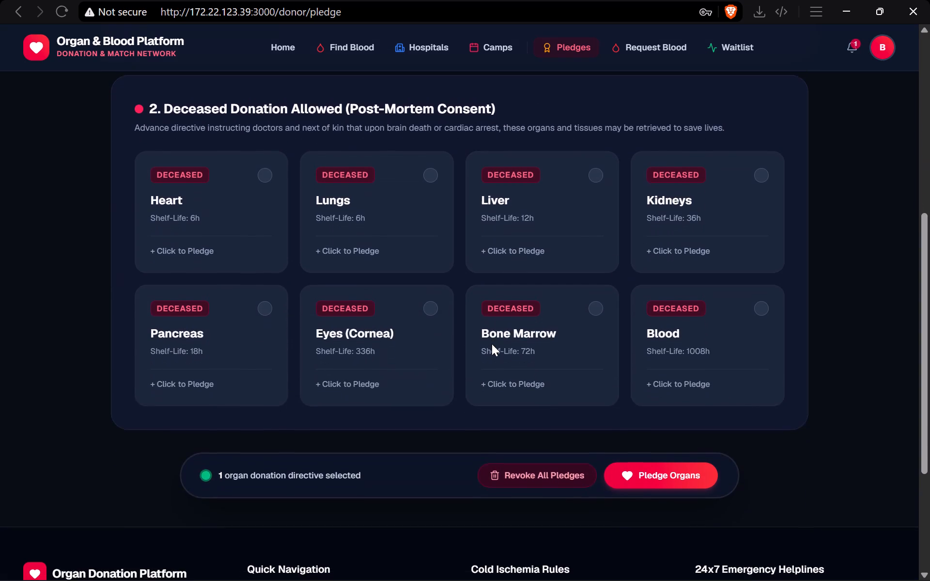
pyautogui.click(391, 328)
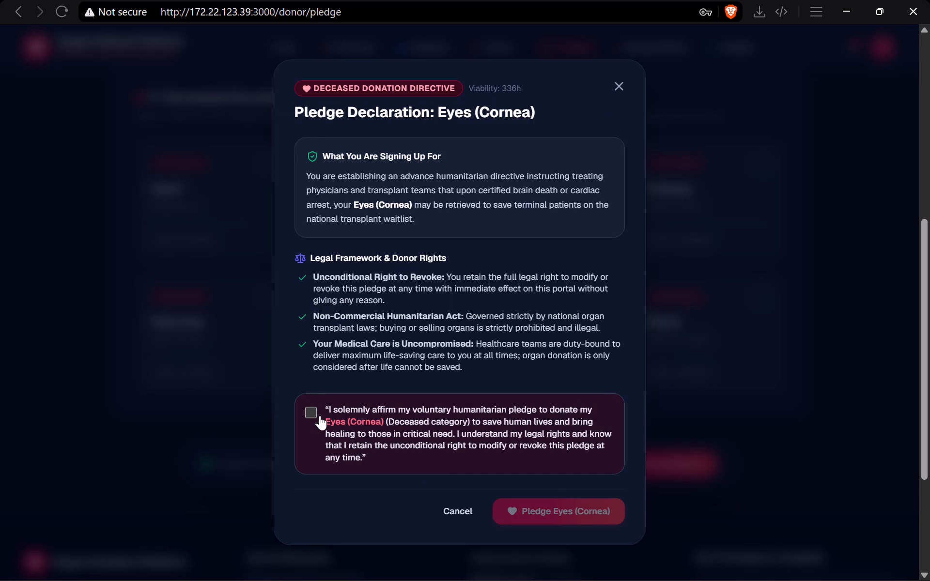
pyautogui.click(320, 415)
pyautogui.click(573, 518)
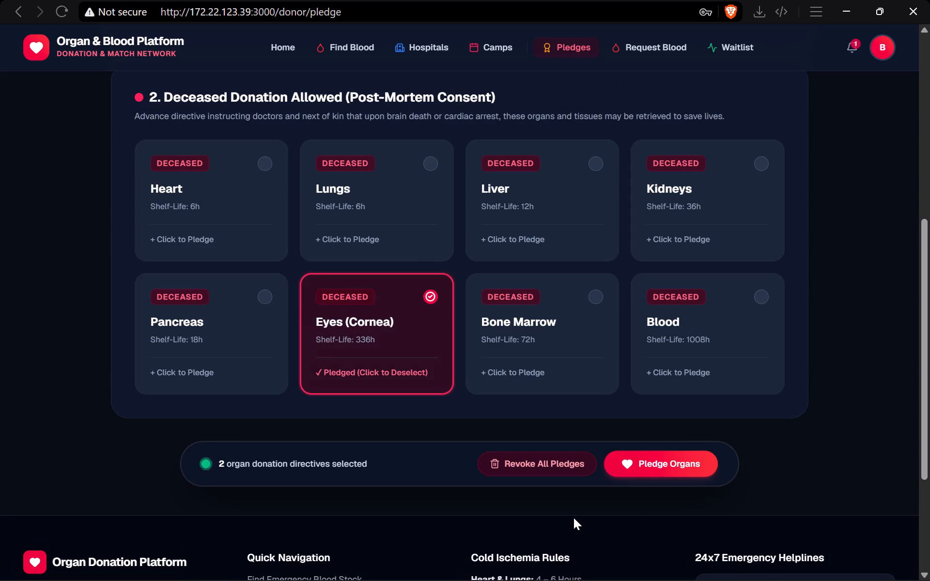
# Submit the selected organ donation directives as pledges.
pyautogui.scroll(-2, 573, 518)
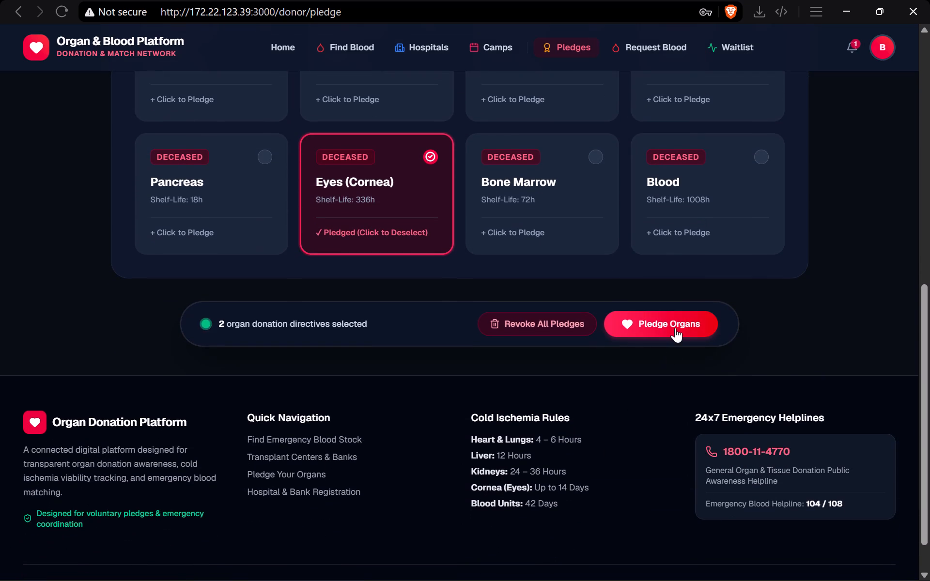
pyautogui.click(675, 328)
# Open the donor card for the saved pledges and review its donor details, directives and next of kin.
pyautogui.scroll(-7, 675, 328)
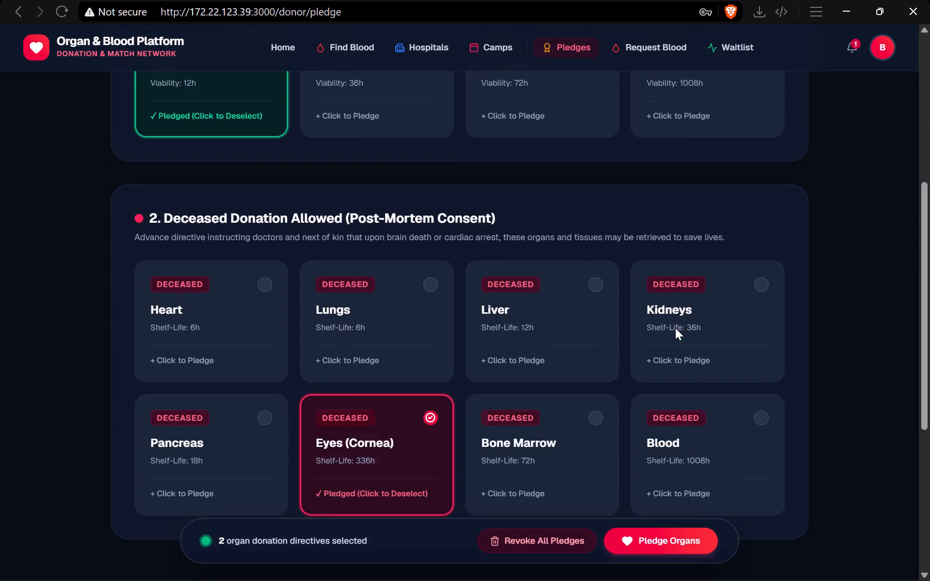
pyautogui.scroll(7, 675, 328)
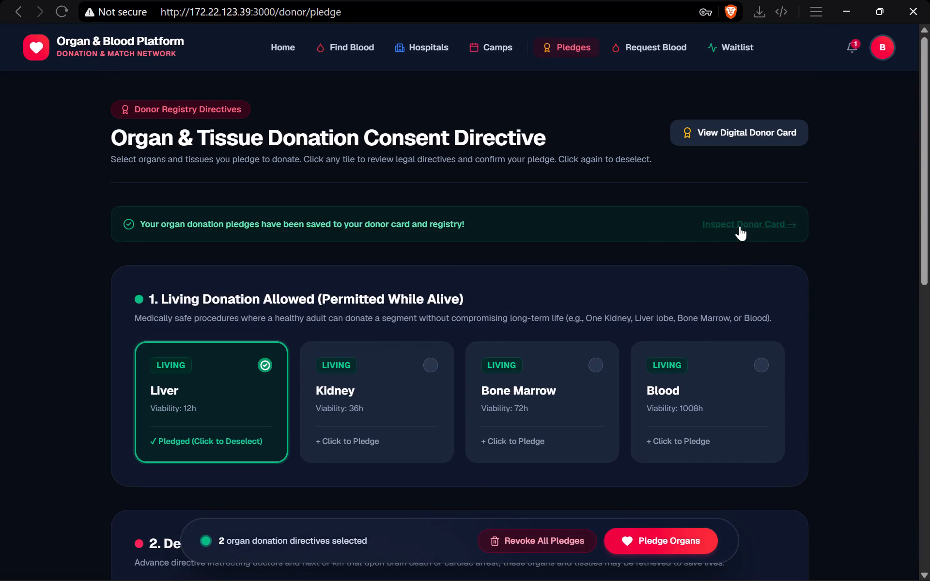
pyautogui.click(741, 225)
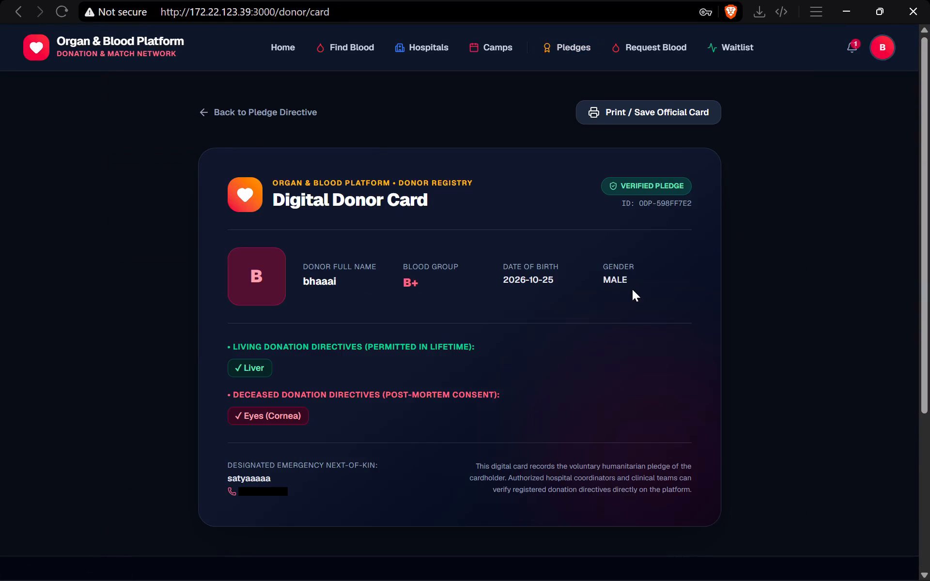
pyautogui.scroll(-1, 632, 289)
pyautogui.scroll(1, 632, 289)
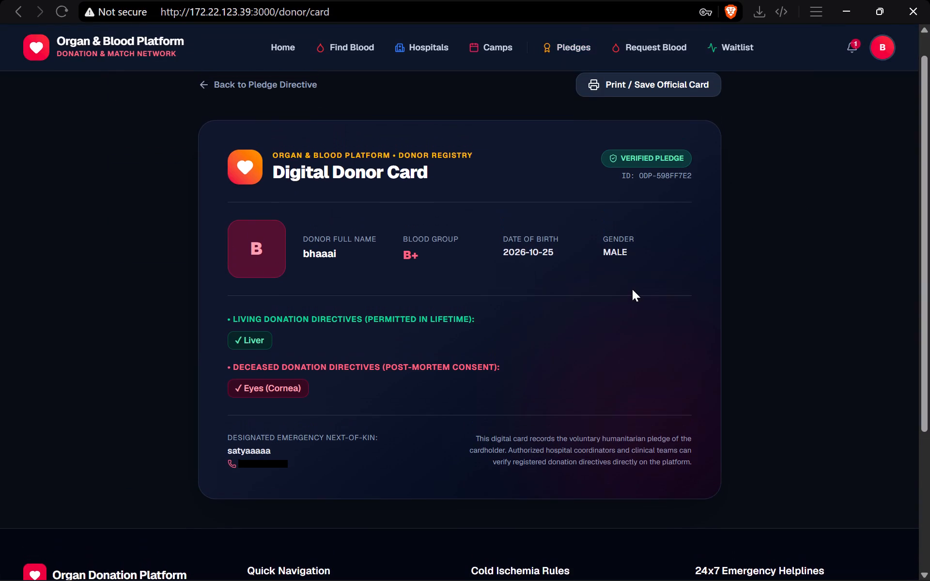
pyautogui.scroll(3, 632, 289)
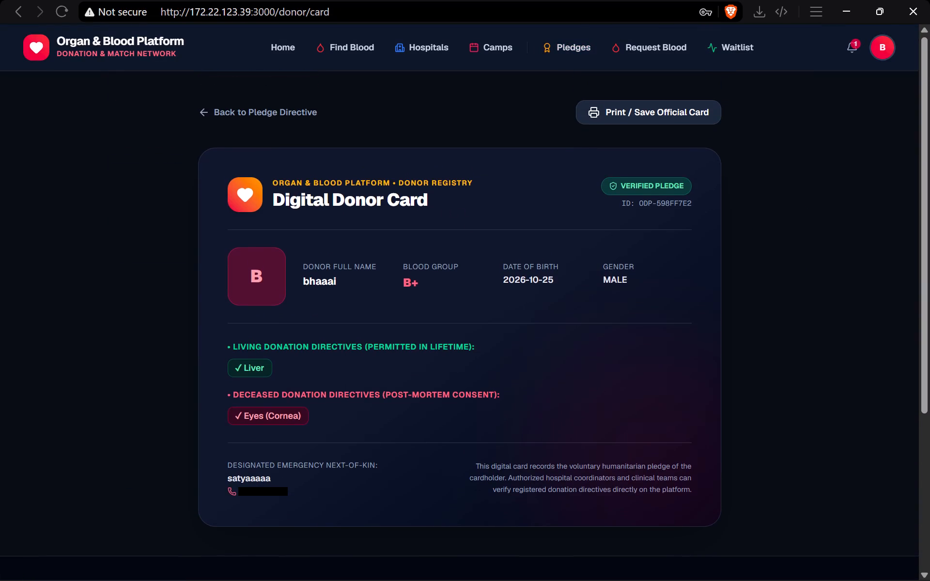
# Return to the pledge directive page and reopen the digital donor card from there.
pyautogui.click(207, 116)
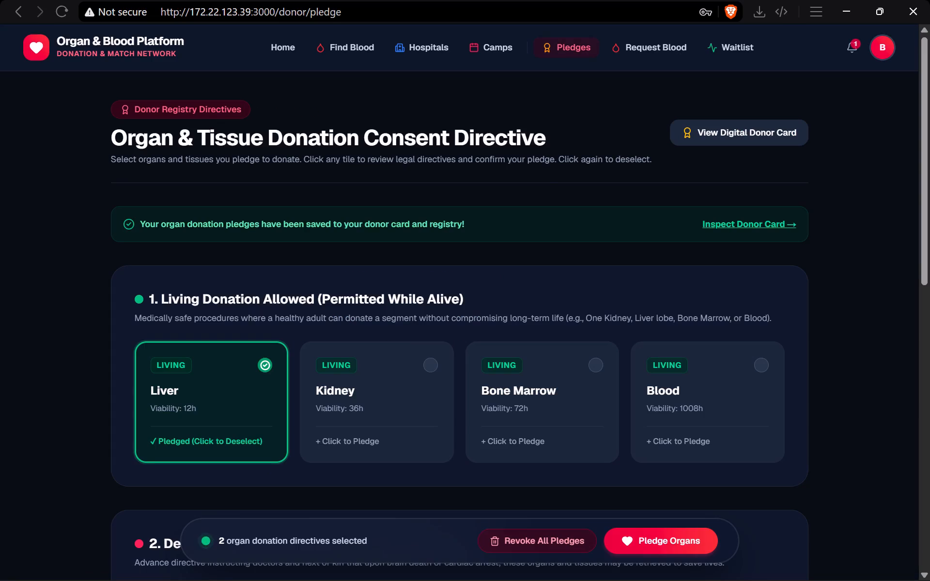
pyautogui.click(699, 130)
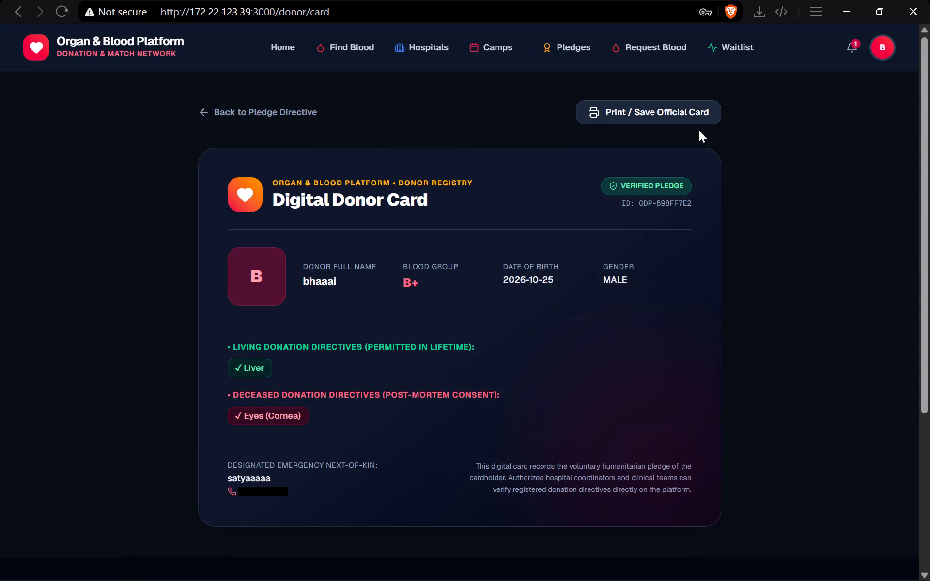
# Return to the pledge directive page and review the living and deceased donation selections.
pyautogui.click(288, 113)
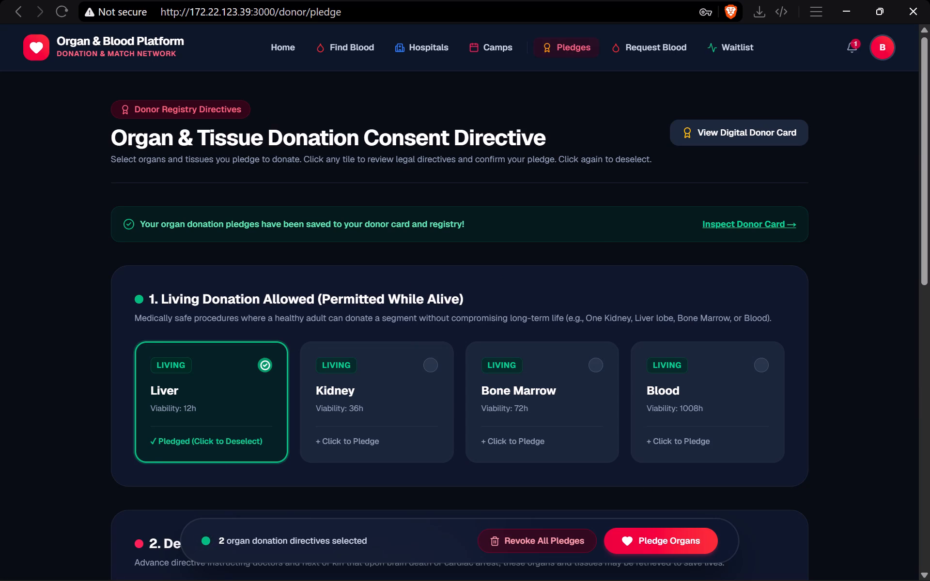
pyautogui.scroll(-6, 259, 140)
pyautogui.scroll(4, 259, 140)
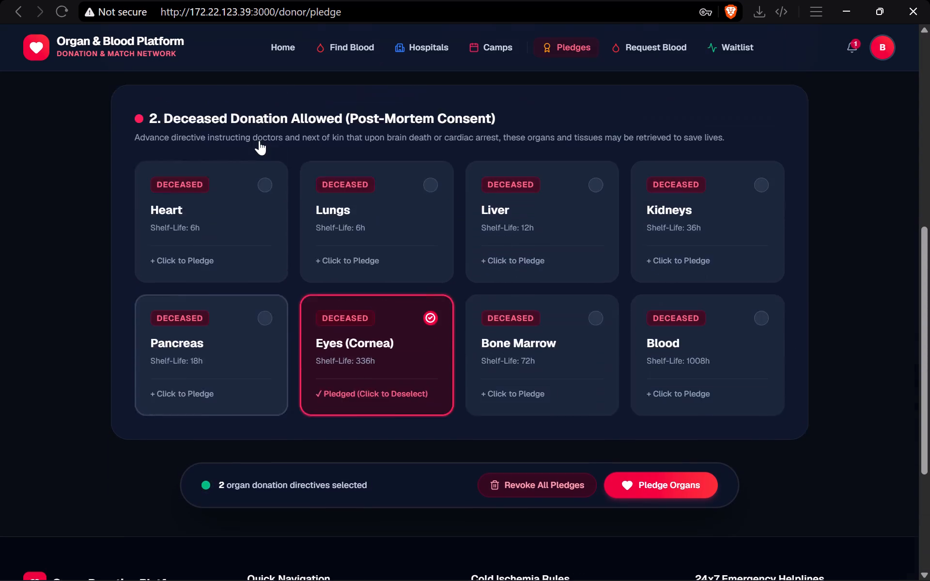
pyautogui.scroll(4, 259, 140)
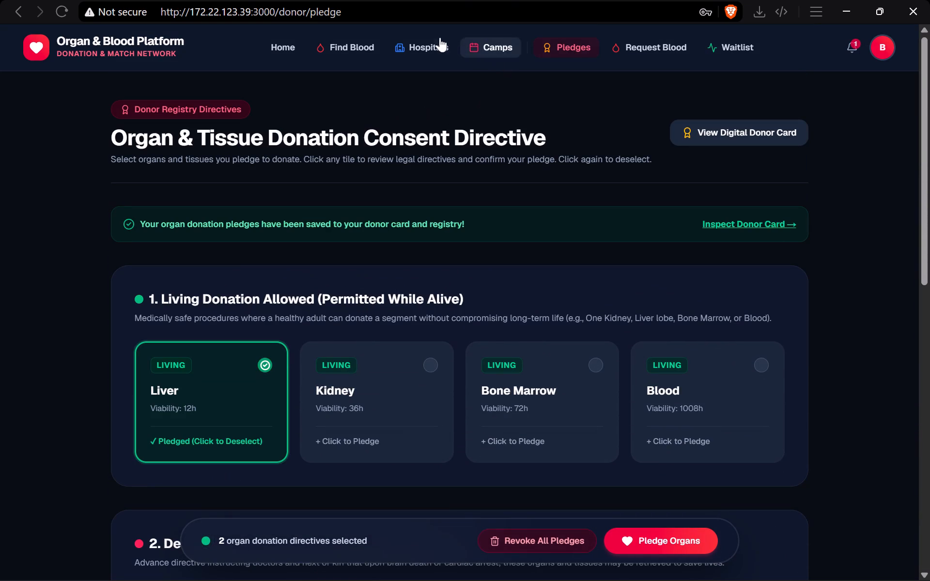
# Browse the Hospitals directory, the Camps listing and the Find Blood page, ending on the Home page.
pyautogui.click(429, 42)
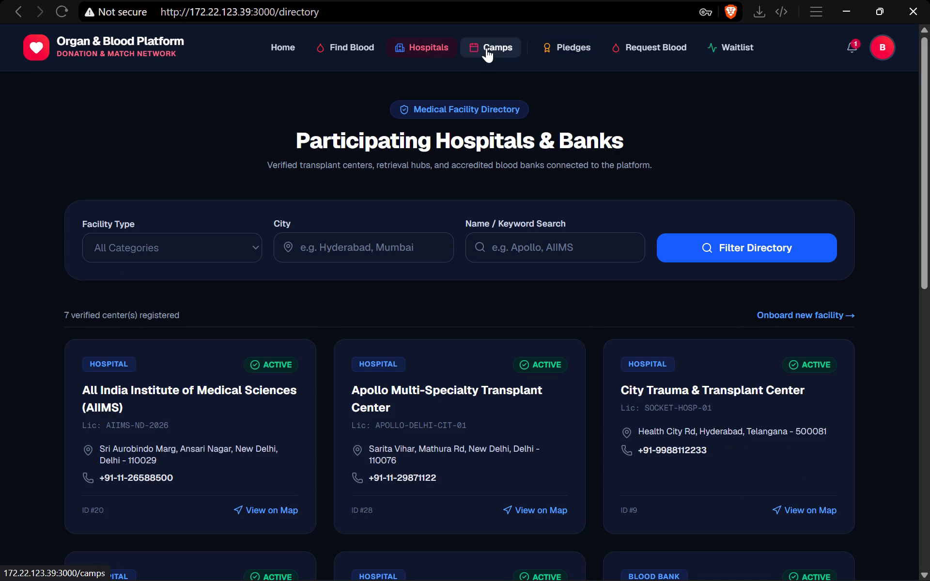
pyautogui.click(486, 48)
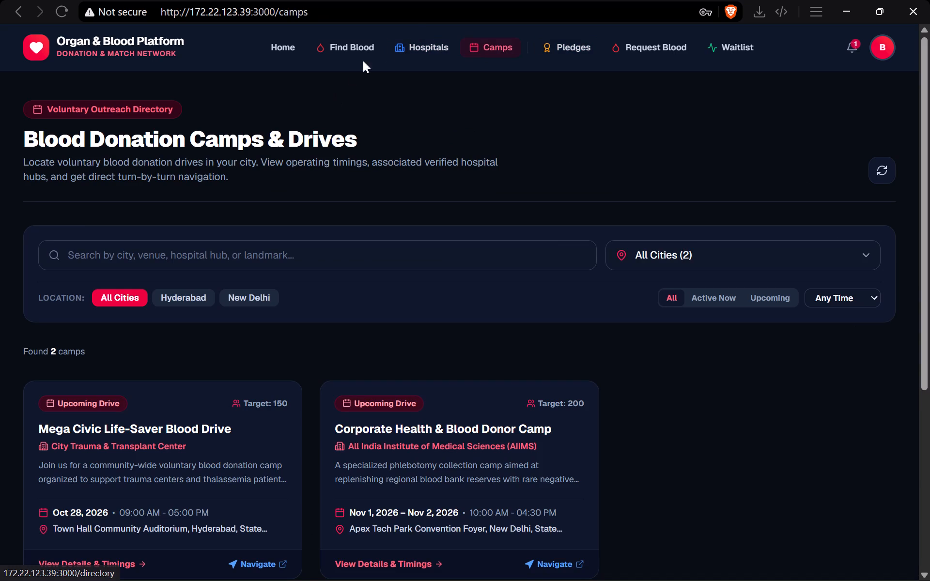
pyautogui.click(404, 61)
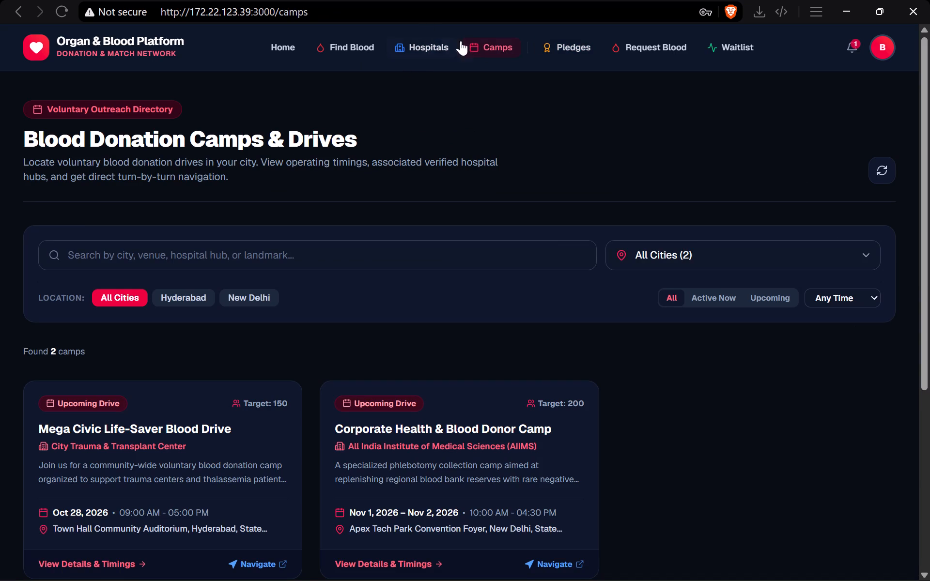
pyautogui.click(407, 46)
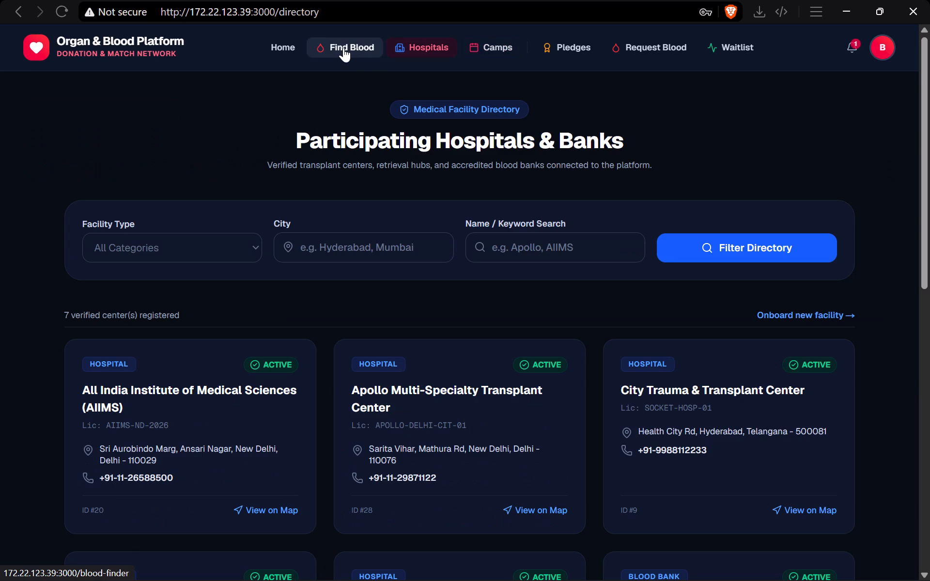
pyautogui.click(343, 47)
pyautogui.click(272, 37)
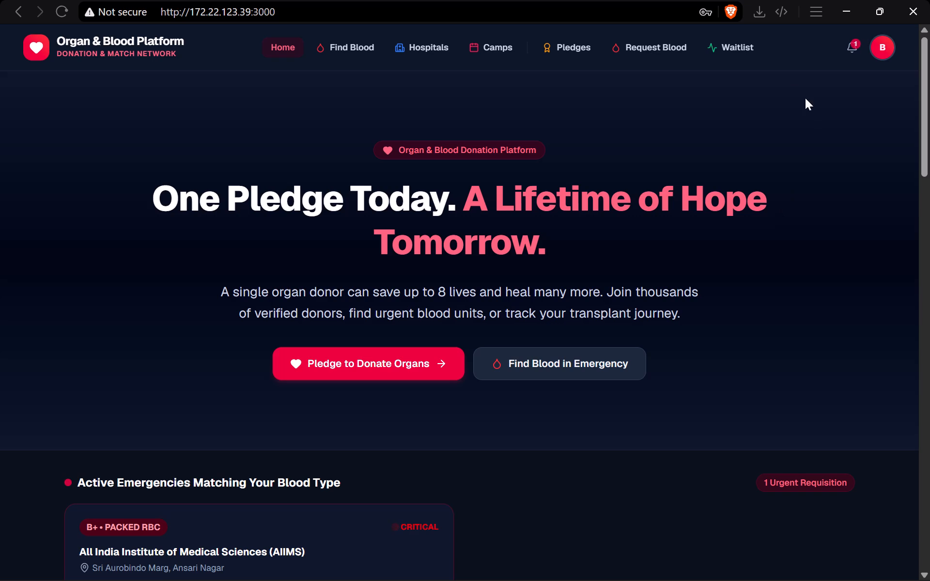
# Start an emergency blood requisition for 5 units of AB+ Whole Blood with CRITICAL urgency priority.
pyautogui.click(659, 48)
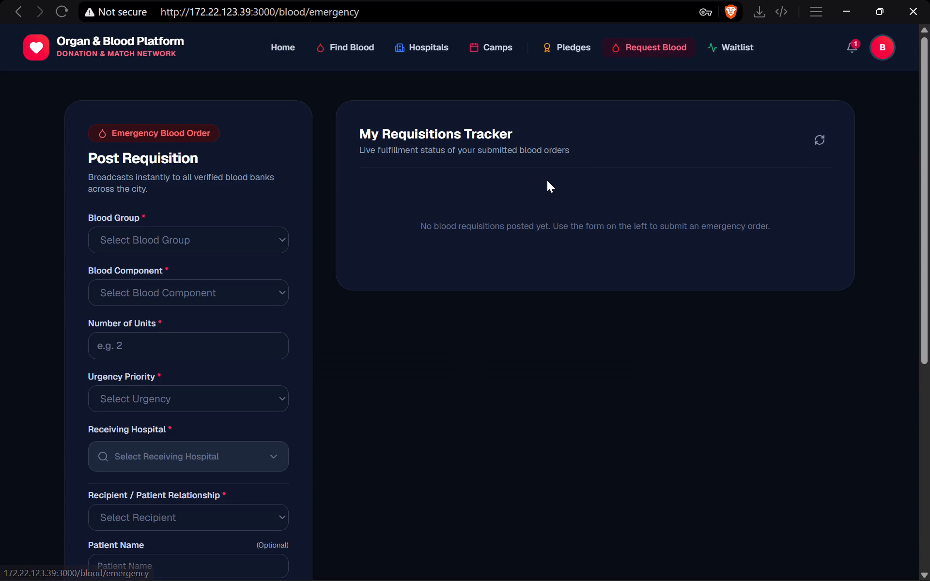
pyautogui.click(233, 235)
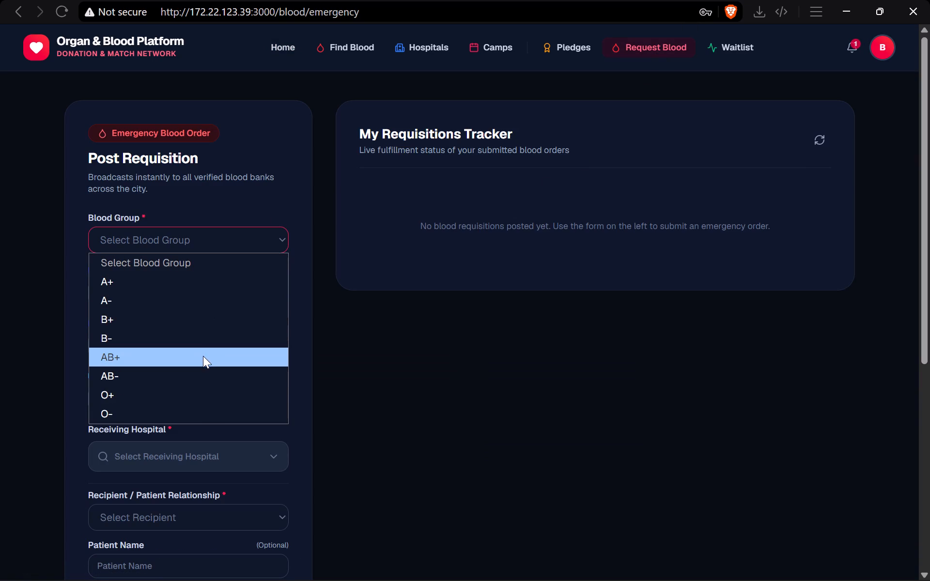
pyautogui.click(200, 370)
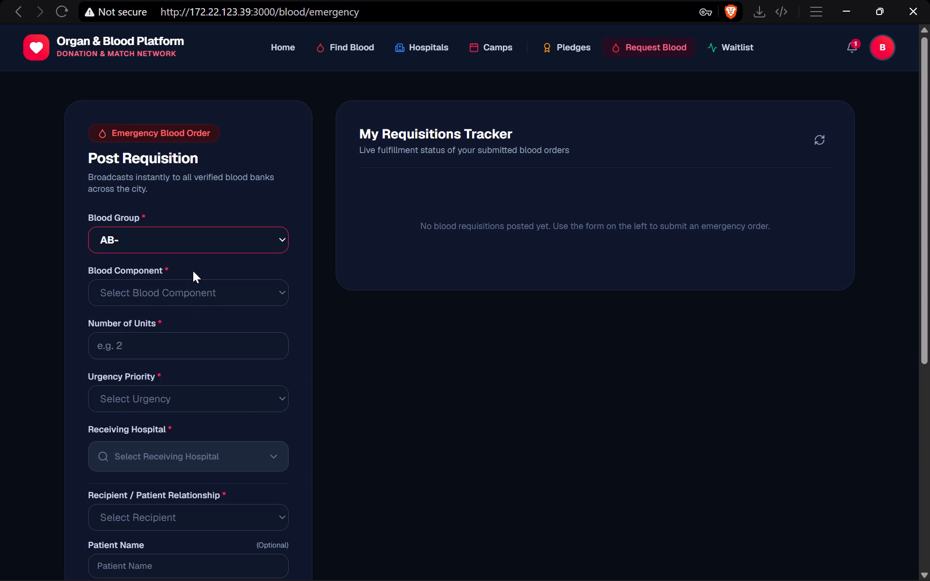
pyautogui.click(197, 245)
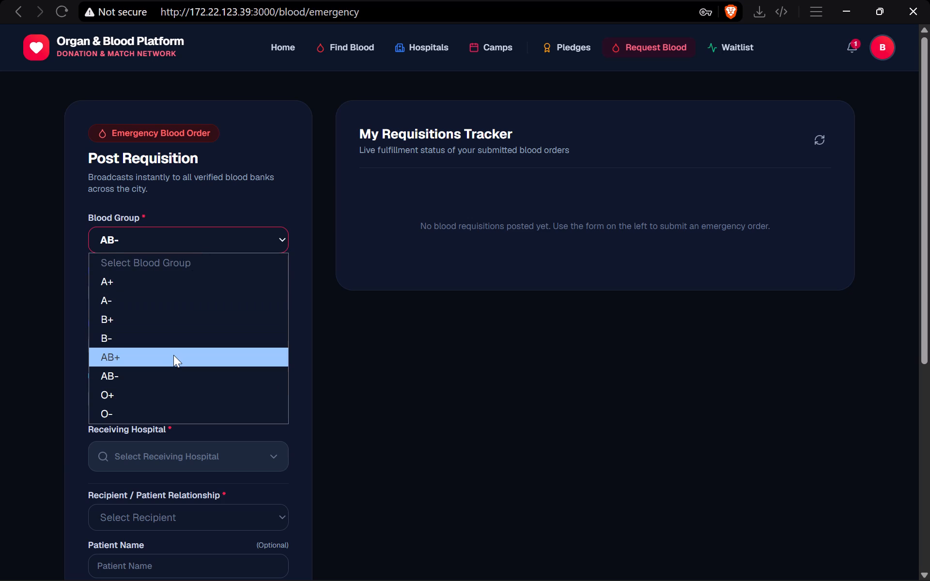
pyautogui.click(173, 355)
pyautogui.click(180, 299)
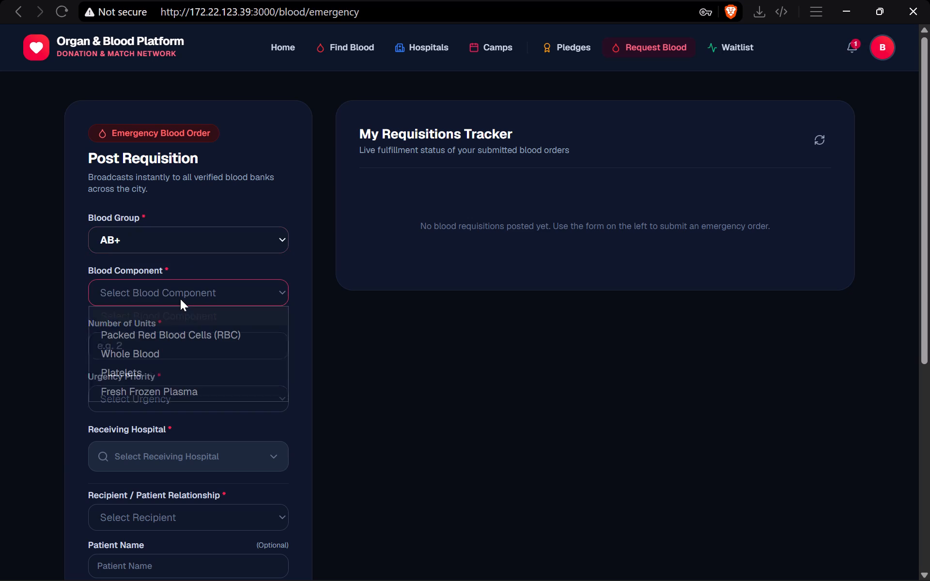
pyautogui.click(165, 357)
pyautogui.click(165, 357)
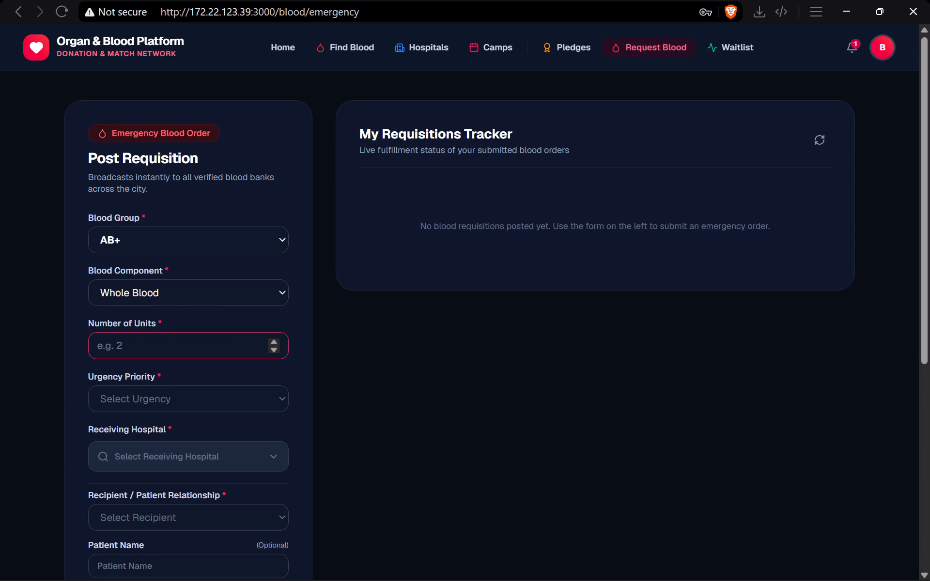
pyautogui.press('5')
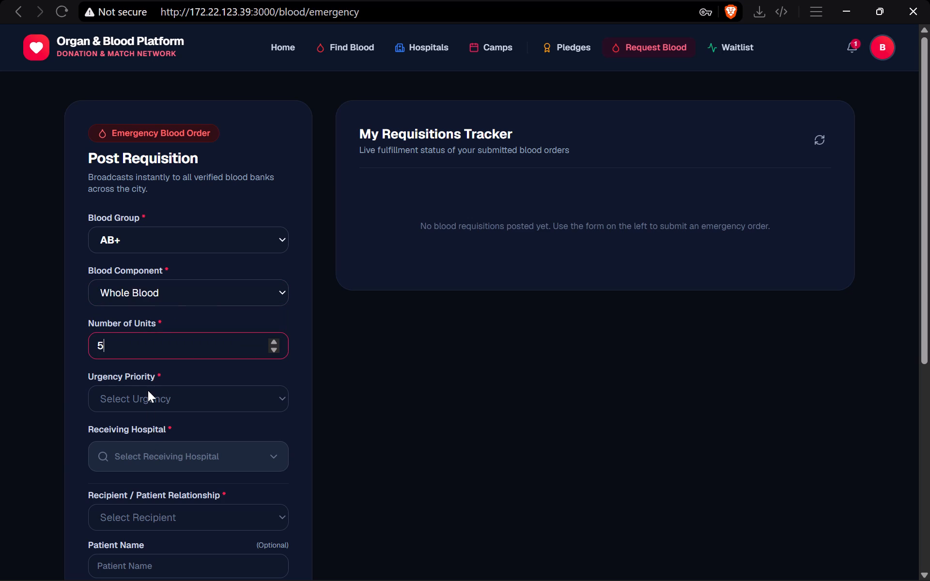
pyautogui.click(148, 390)
pyautogui.click(140, 434)
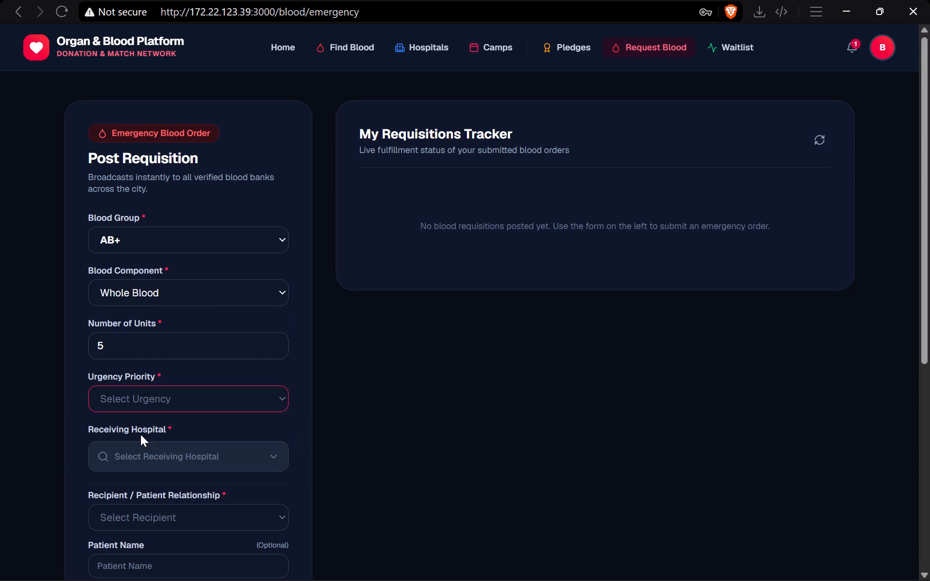
# Choose Red Cross Central Blood Bank in Hyderabad as the requisition's receiving hospital.
pyautogui.click(138, 460)
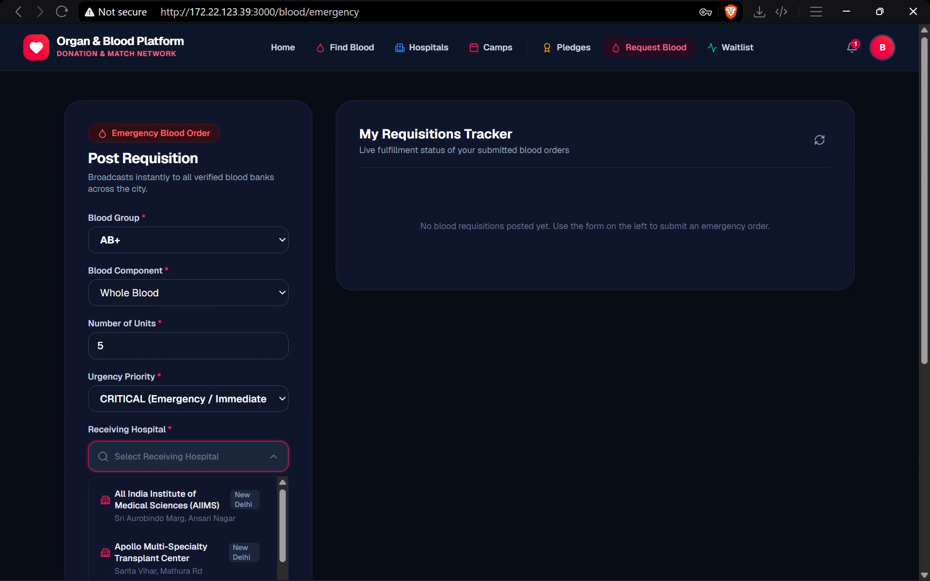
pyautogui.scroll(-3, 136, 499)
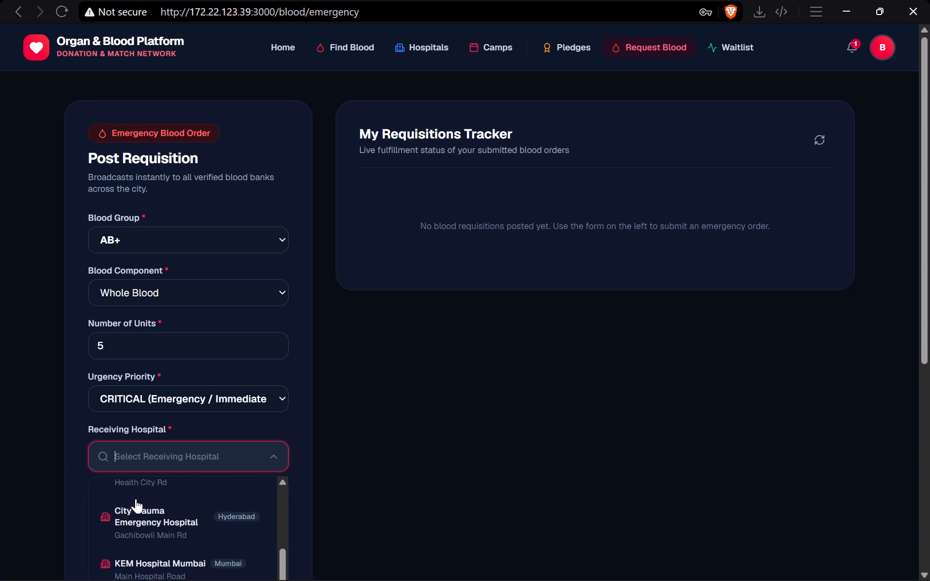
pyautogui.scroll(-5, 136, 499)
pyautogui.scroll(3, 136, 499)
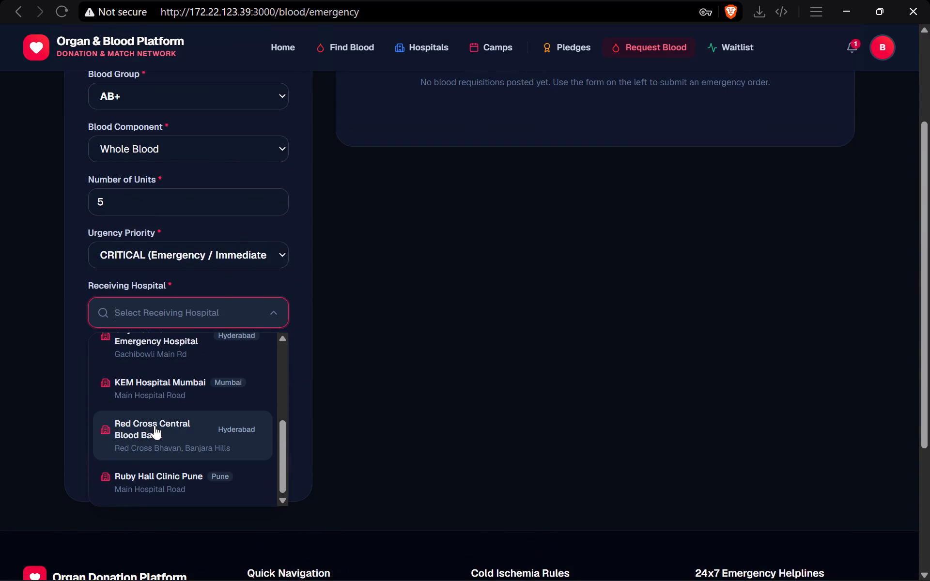
pyautogui.scroll(6, 155, 425)
pyautogui.scroll(-5, 155, 425)
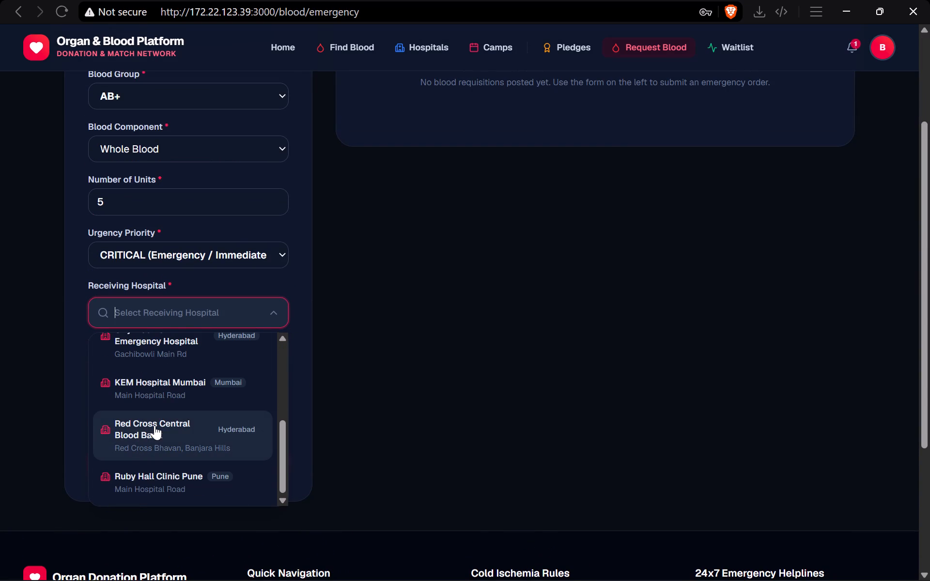
pyautogui.click(155, 425)
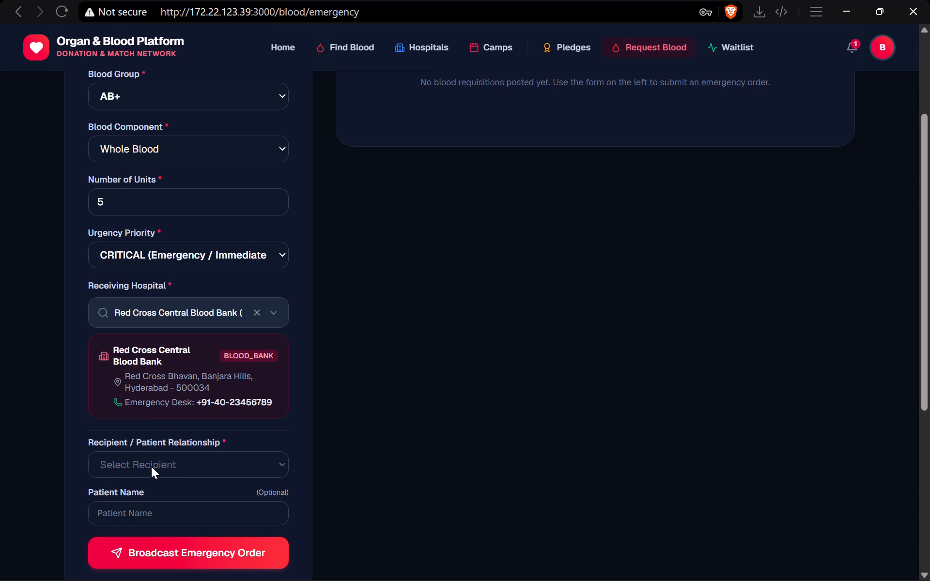
# Set the recipient relationship to Myself (Personal Need) and broadcast the emergency order.
pyautogui.click(151, 466)
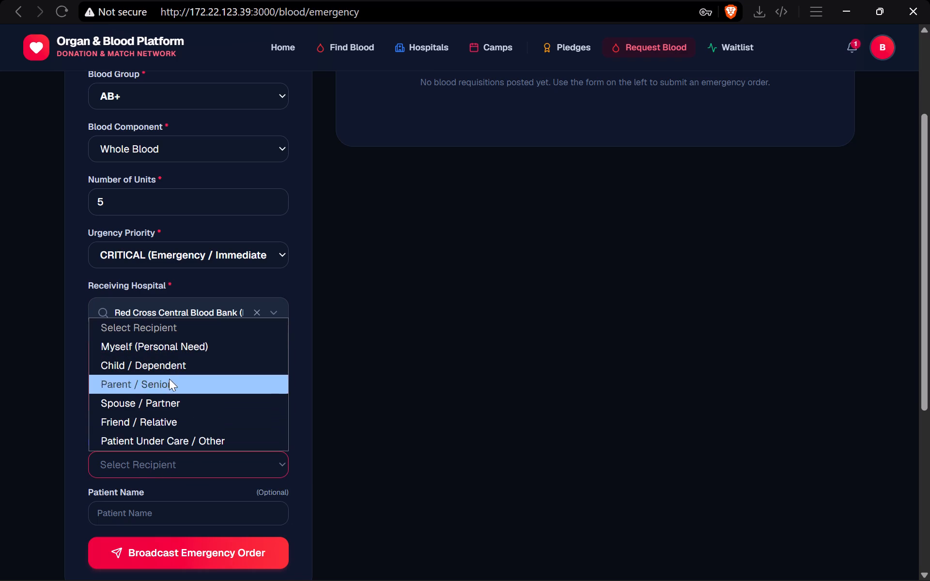
pyautogui.click(171, 345)
pyautogui.scroll(-3, 170, 378)
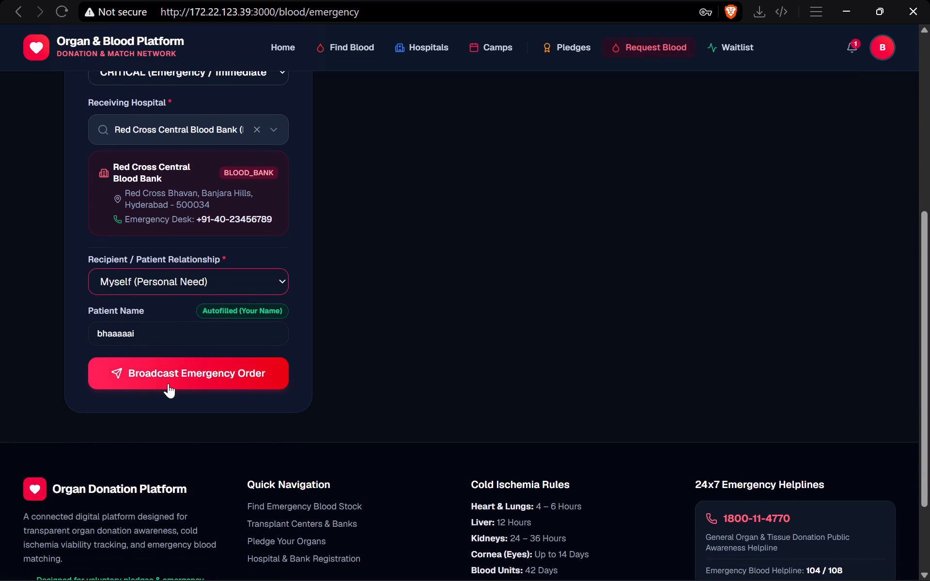
pyautogui.click(168, 383)
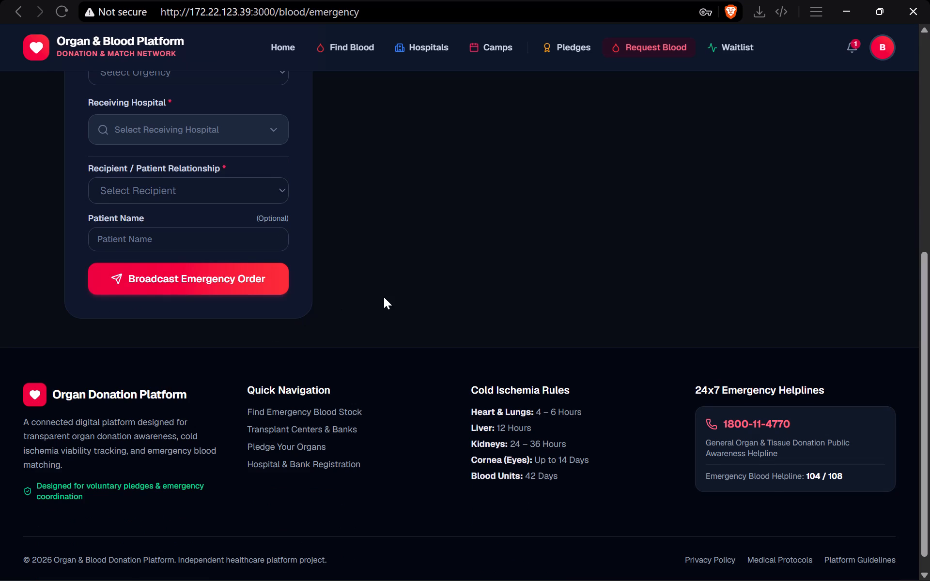
pyautogui.scroll(5, 384, 297)
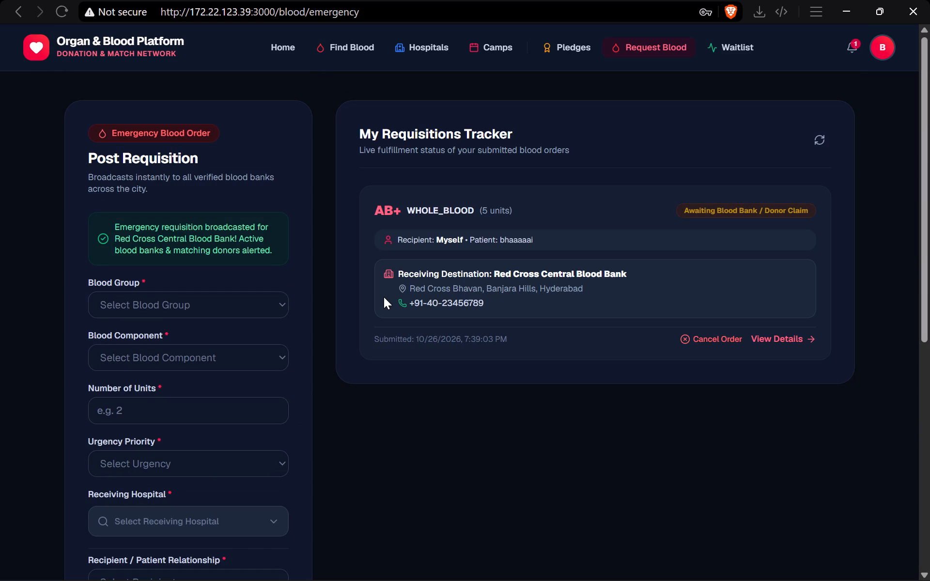
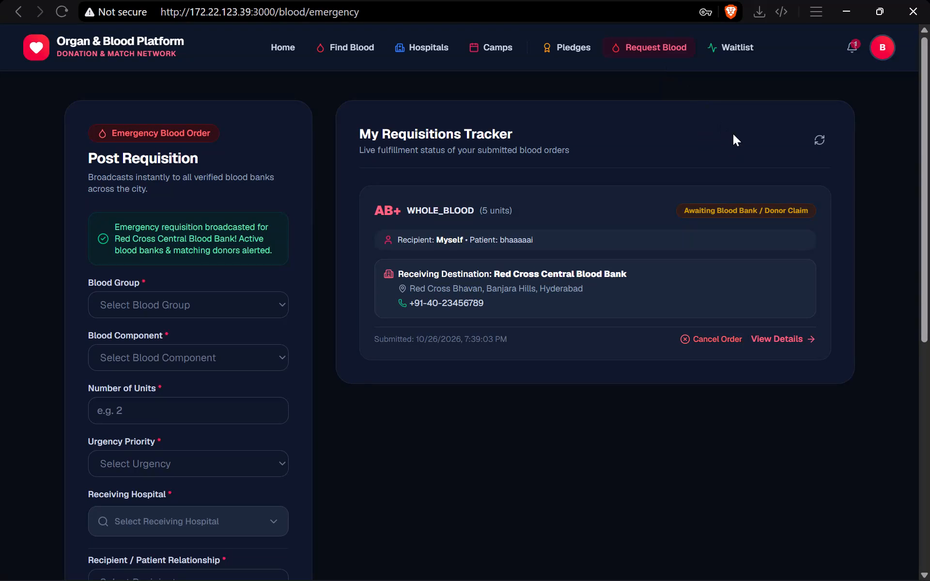
# Refresh the requisitions tracker and examine the details of the AB+ Whole Blood requisition for Red Cross Central Blood Bank.
pyautogui.click(820, 142)
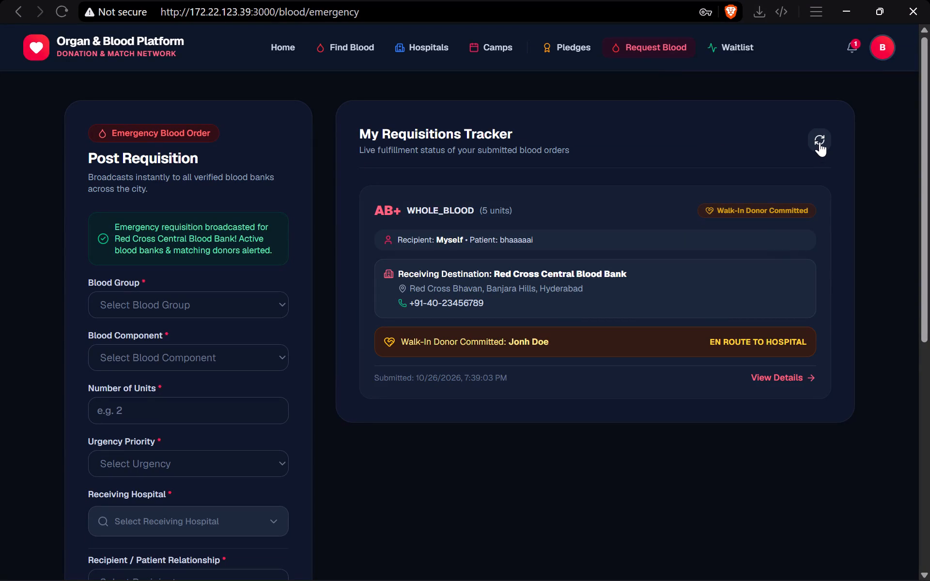
pyautogui.click(737, 335)
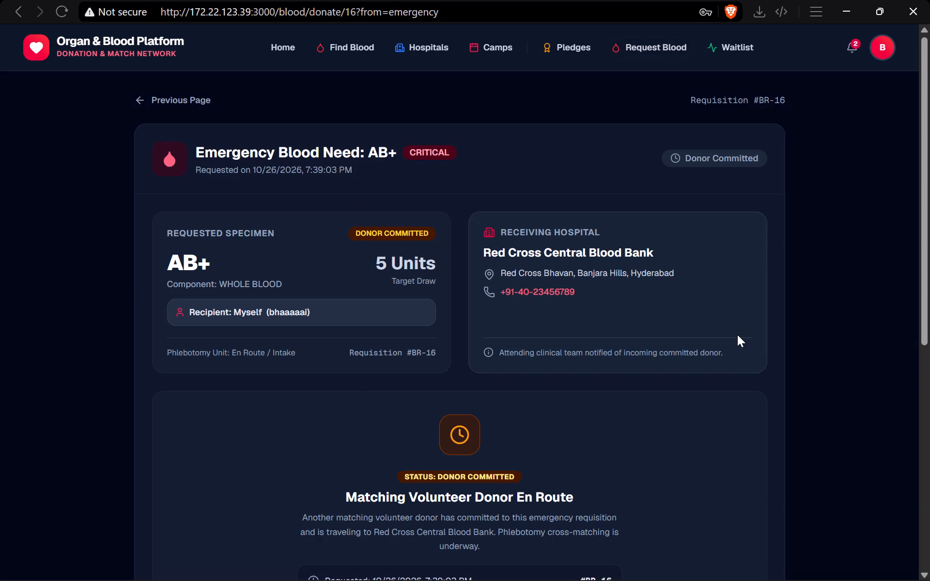
pyautogui.scroll(-3, 714, 381)
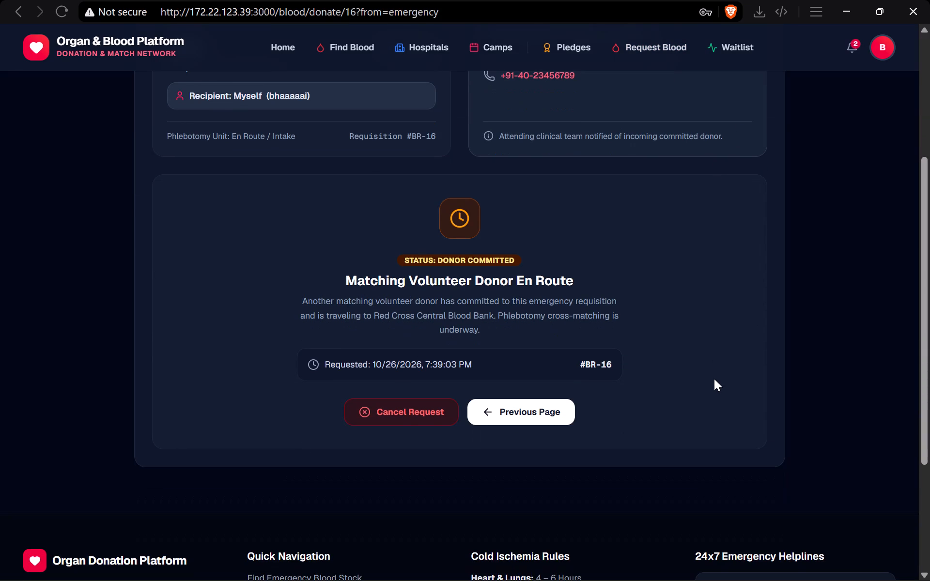
pyautogui.scroll(4, 714, 379)
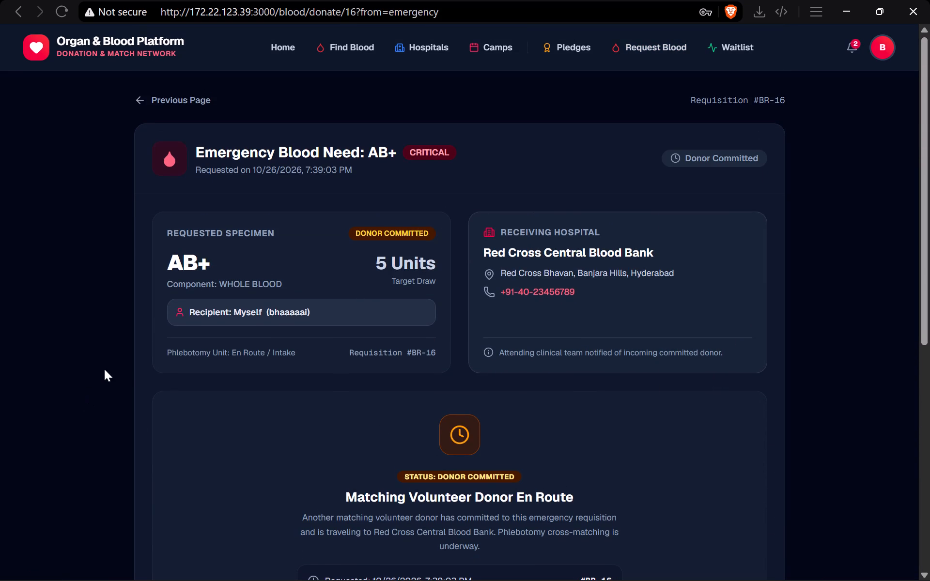
pyautogui.hscroll(6, 303, 298)
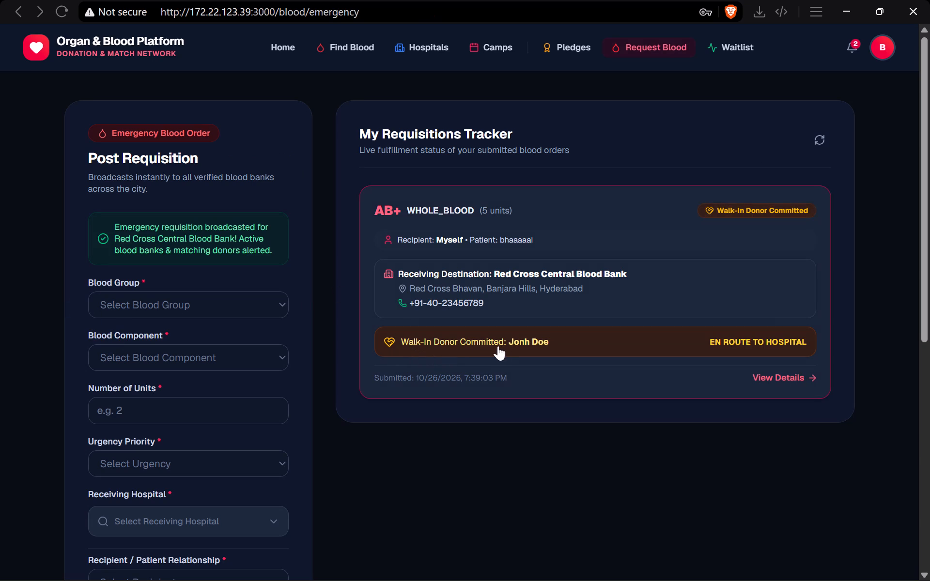
pyautogui.click(775, 368)
pyautogui.scroll(-4, 775, 368)
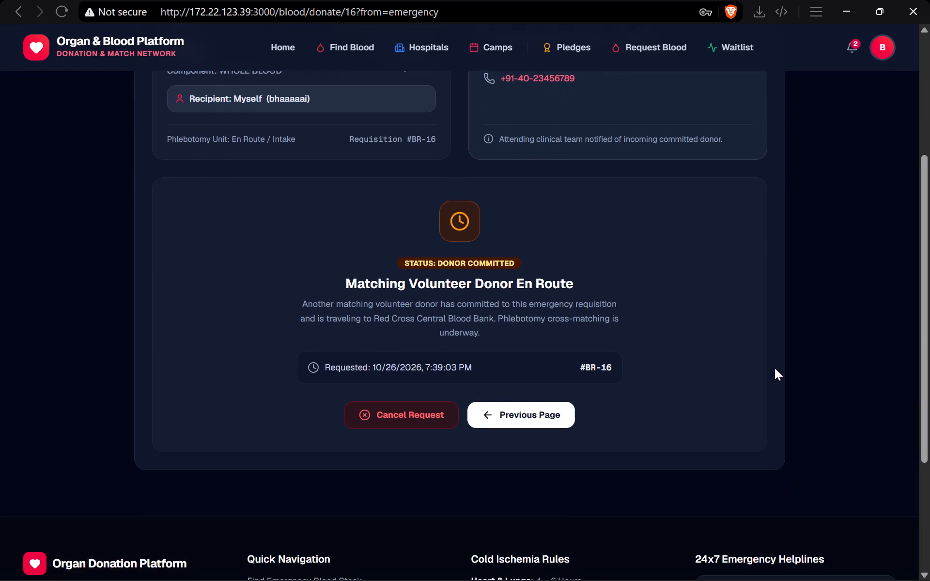
pyautogui.scroll(3, 775, 368)
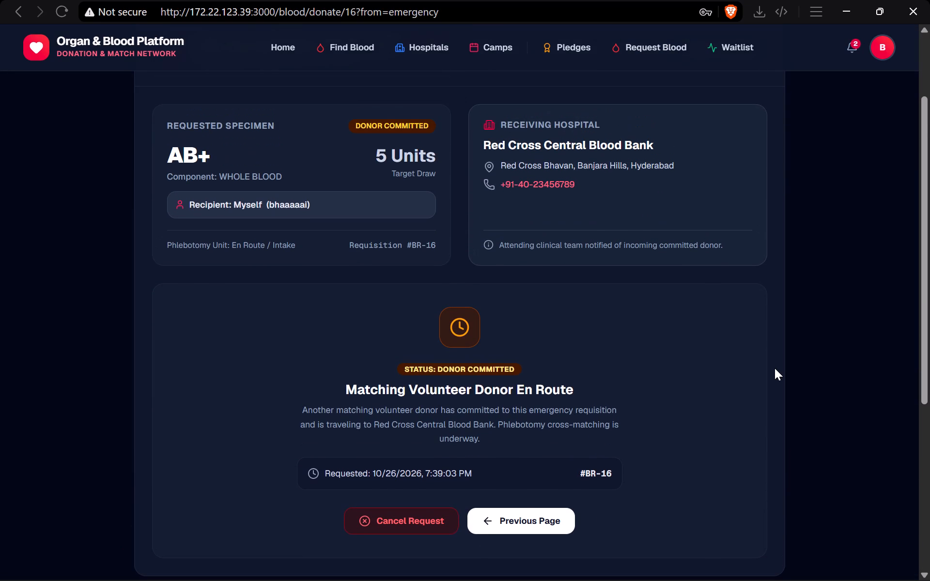
pyautogui.scroll(4, 775, 368)
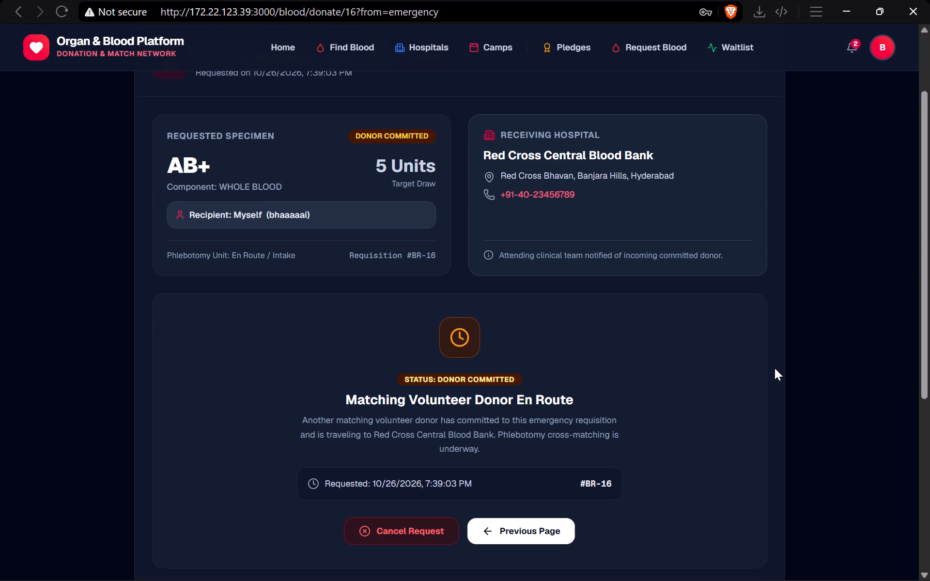
pyautogui.scroll(2, 775, 368)
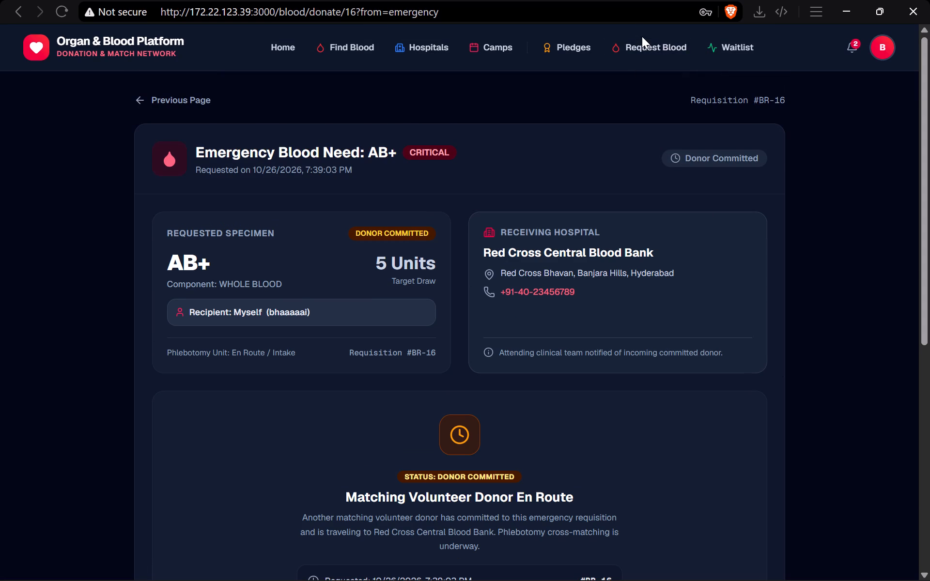
# Browse through Request Blood, Pledges, the Camps listing, the Hospitals directory and the Find Blood page, ending on the Home page.
pyautogui.click(642, 36)
pyautogui.click(576, 46)
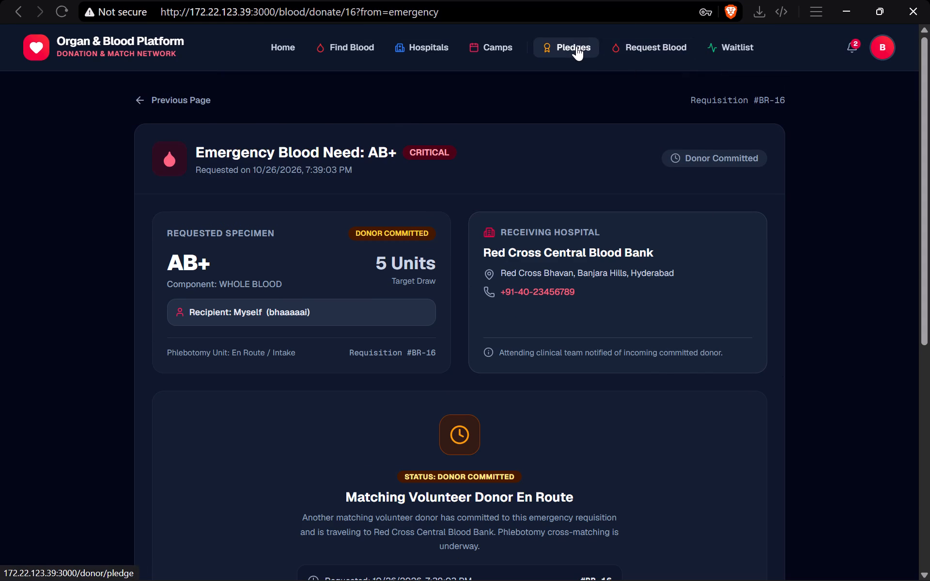
pyautogui.click(489, 45)
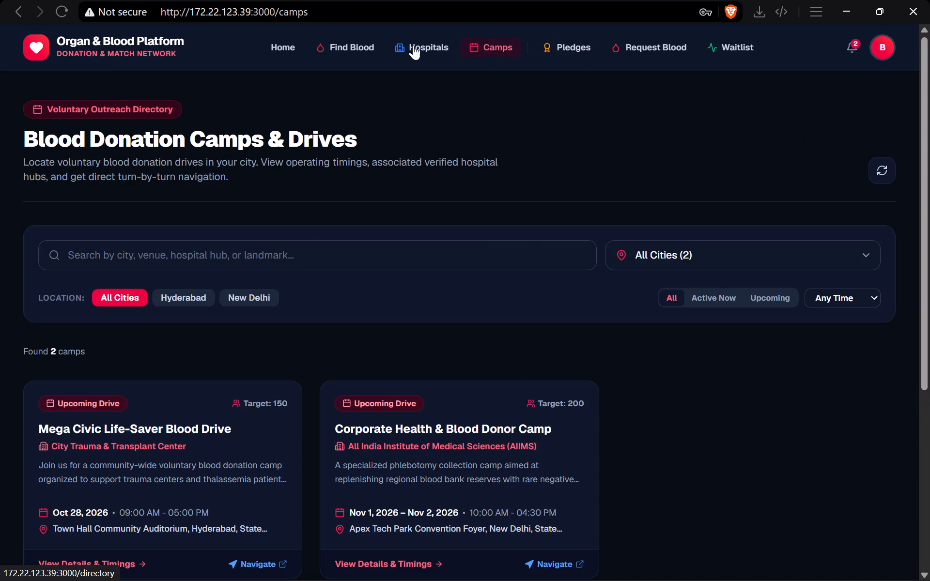
pyautogui.click(401, 47)
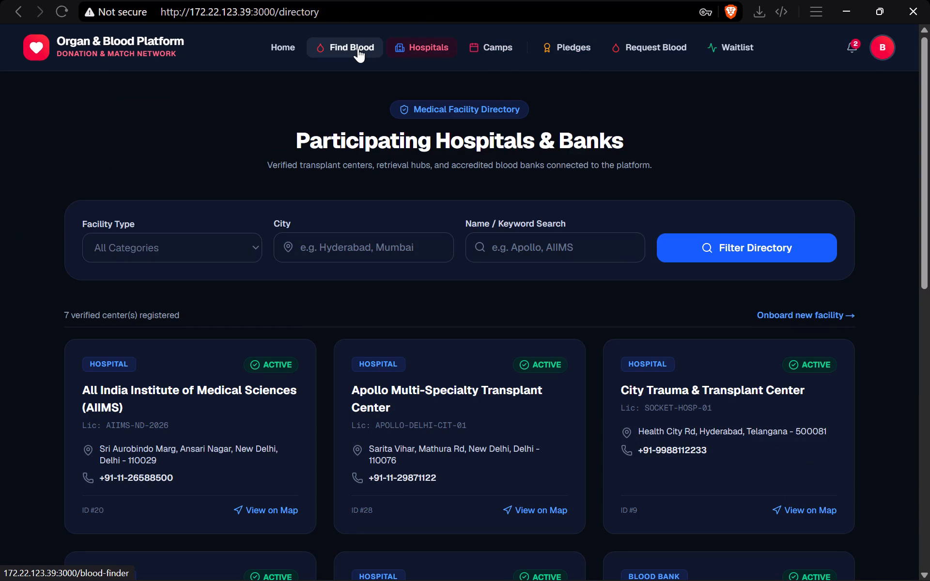
pyautogui.click(358, 48)
pyautogui.click(300, 53)
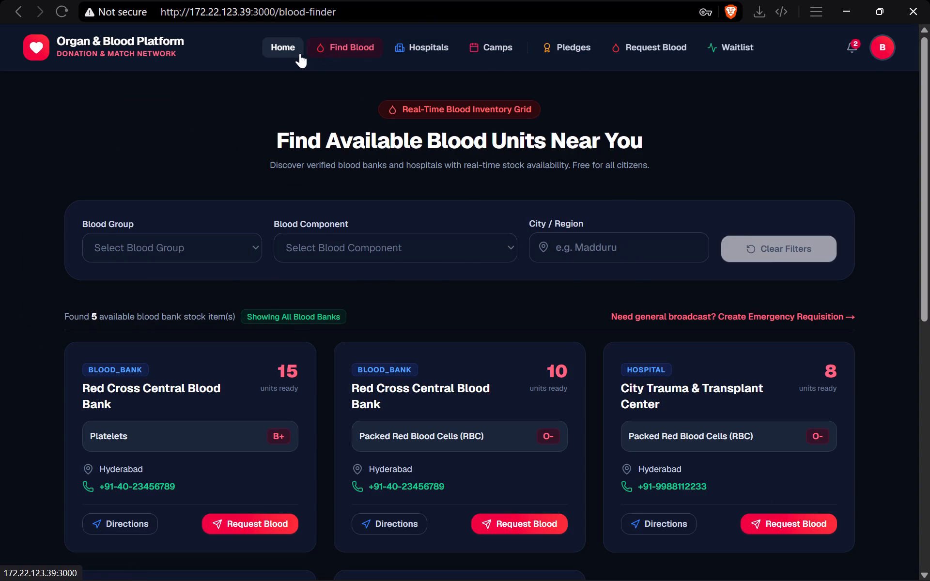
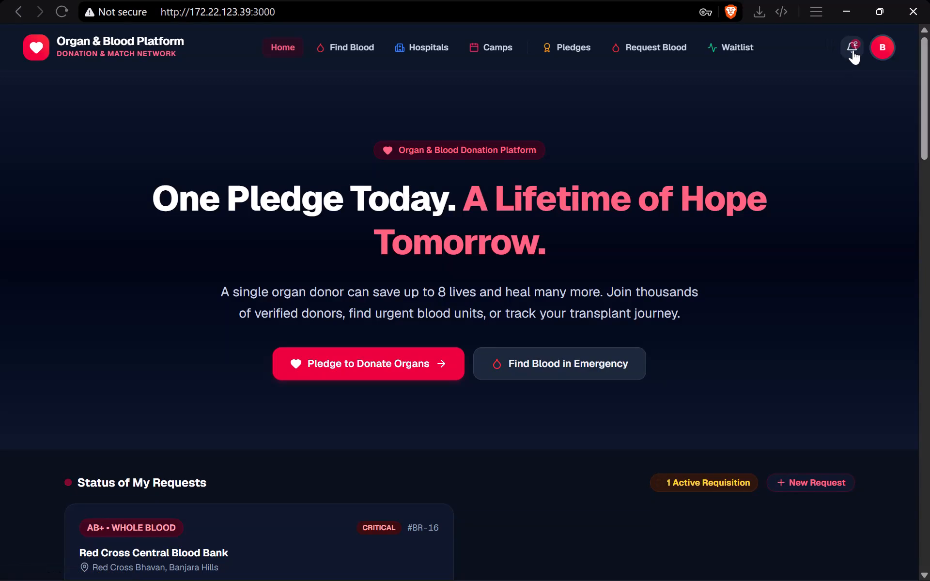
# Open the 12:50:23 PM Blood Donor SOS alert for B+ blood at AIIMS and examine the requisition's details, safety advisory and readiness declarations.
pyautogui.click(852, 48)
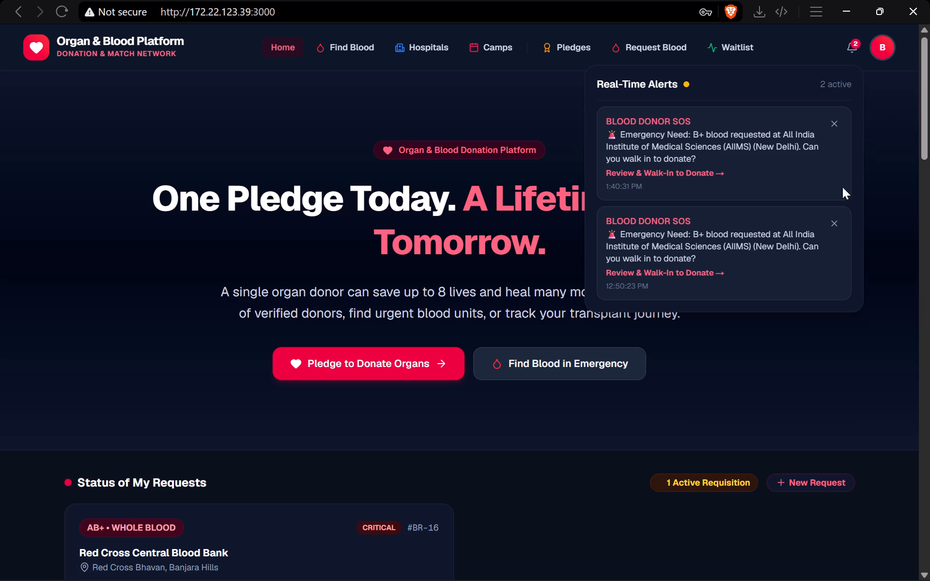
pyautogui.click(678, 276)
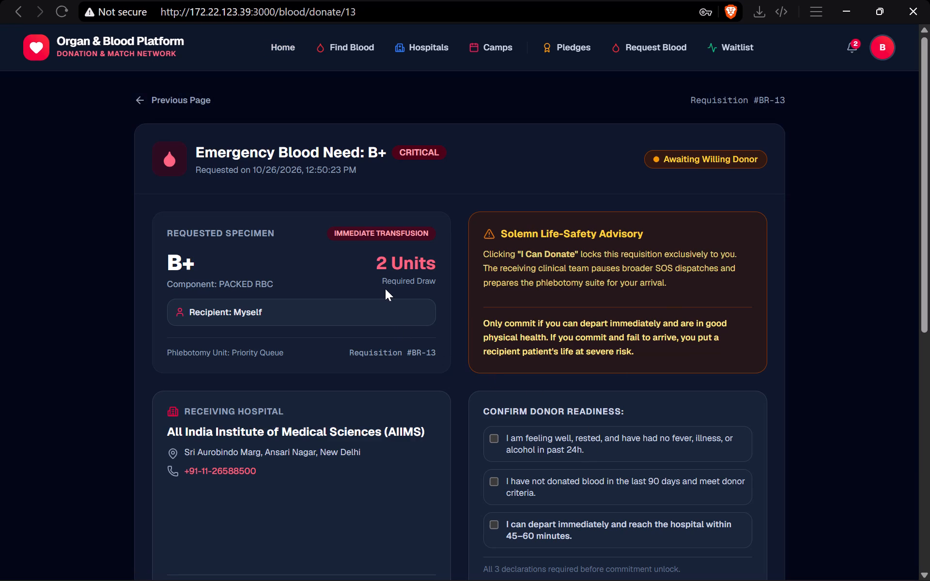
pyautogui.scroll(-1, 385, 289)
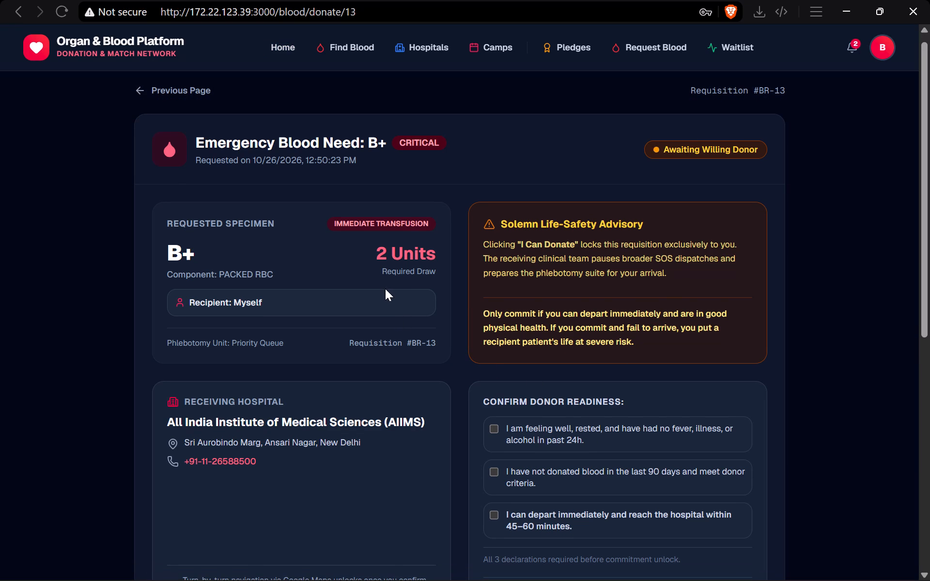
pyautogui.scroll(-2, 385, 289)
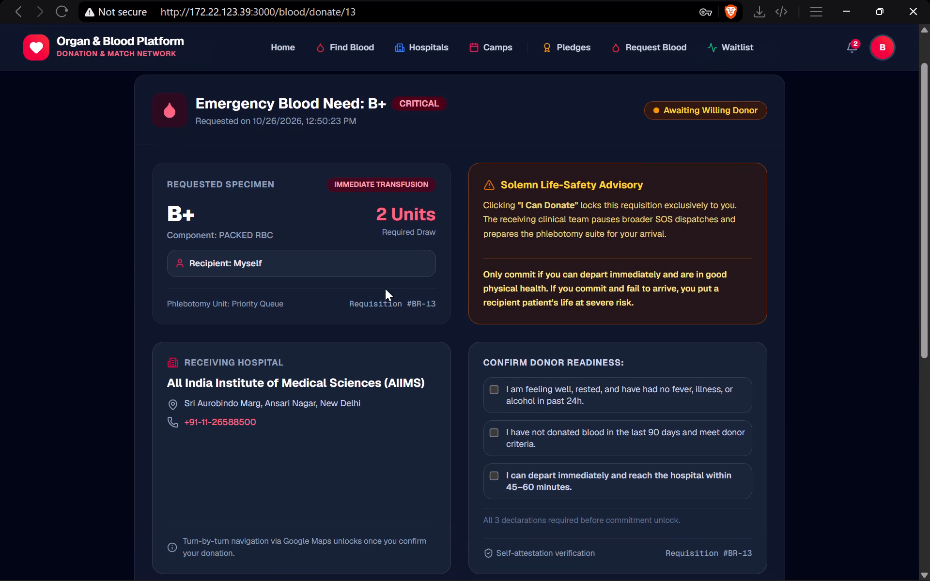
pyautogui.scroll(-2, 385, 289)
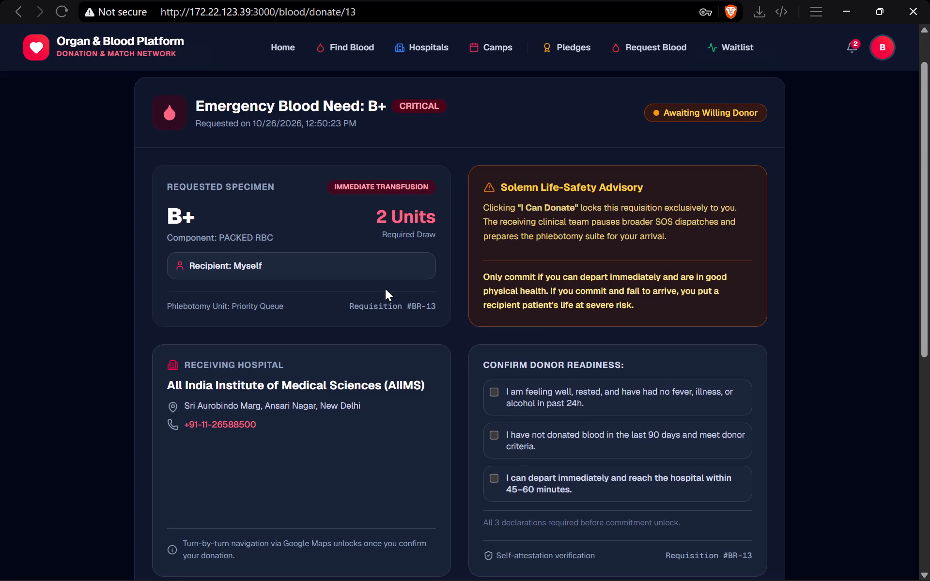
pyautogui.scroll(-2, 385, 289)
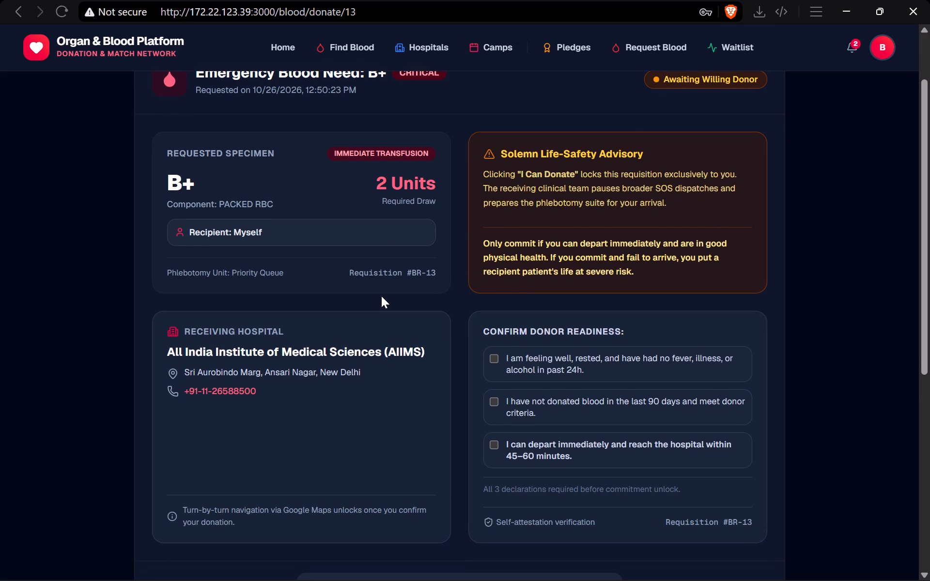
pyautogui.scroll(-1, 381, 296)
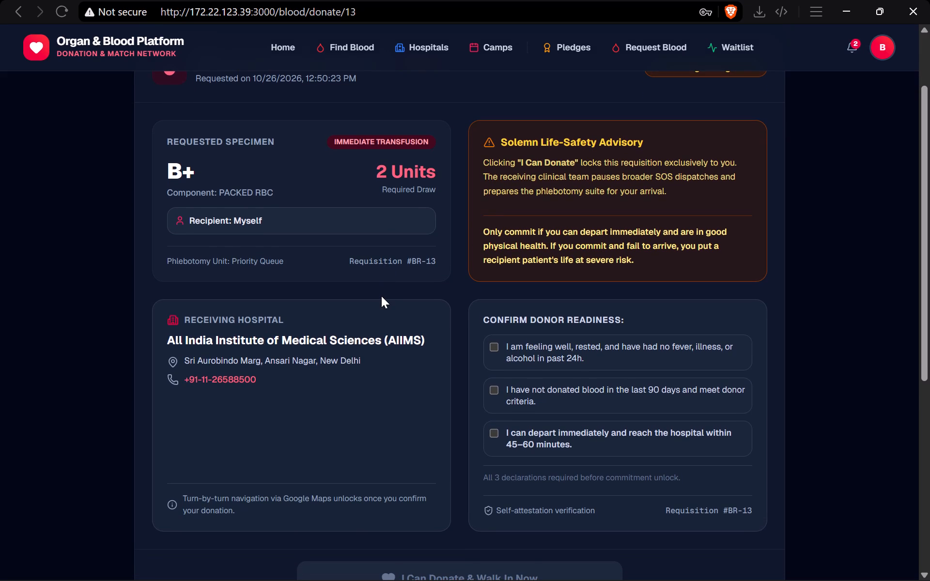
pyautogui.scroll(-2, 381, 296)
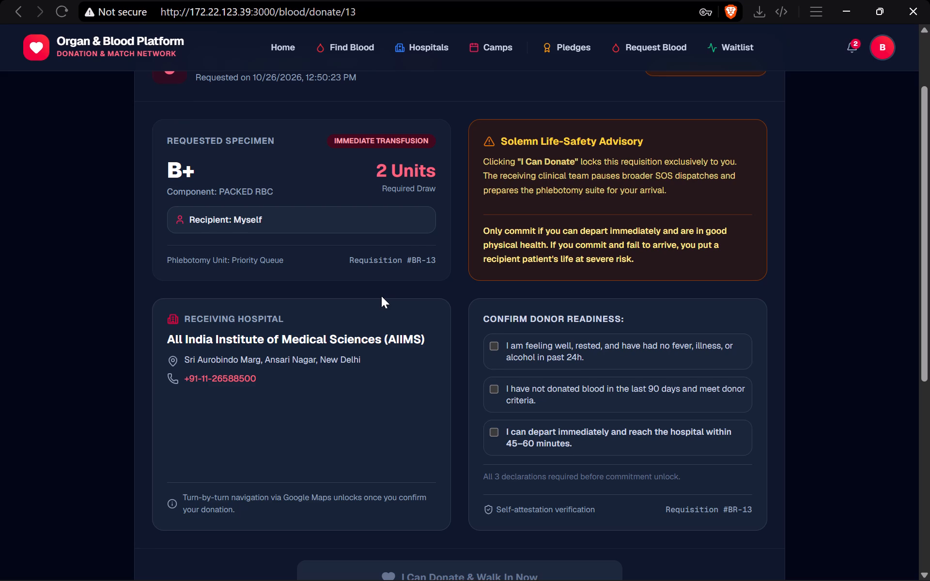
pyautogui.scroll(-2, 381, 296)
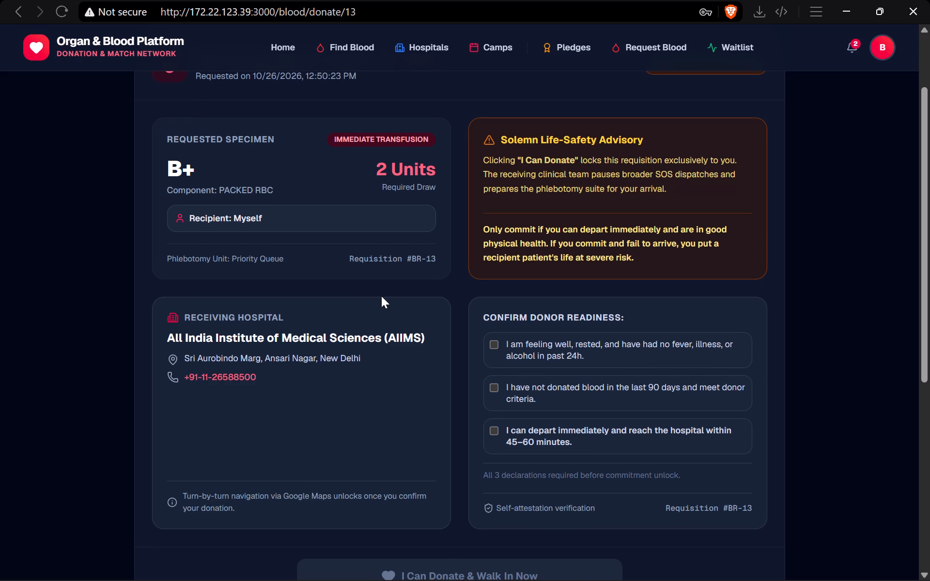
pyautogui.scroll(-1, 381, 296)
pyautogui.scroll(1, 381, 296)
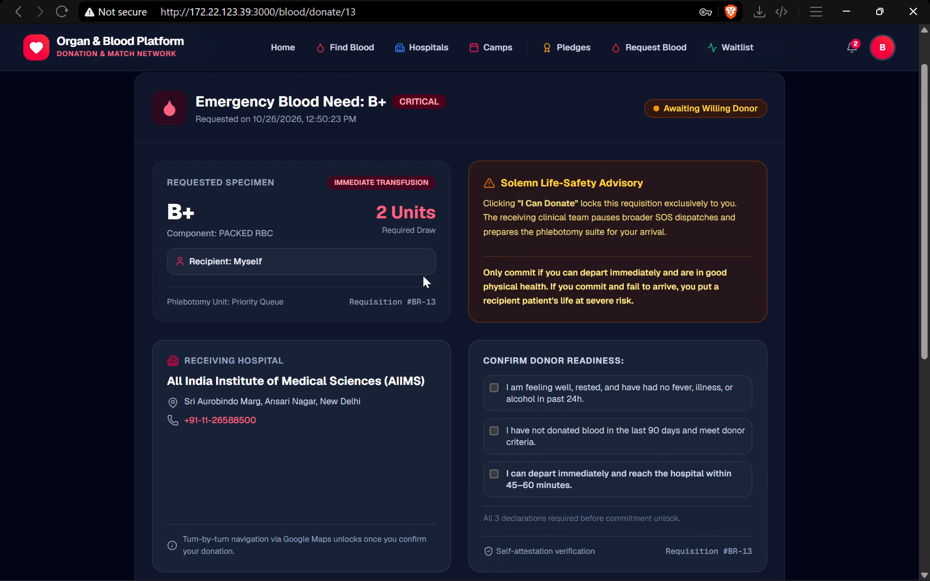
pyautogui.doubleClick(538, 231)
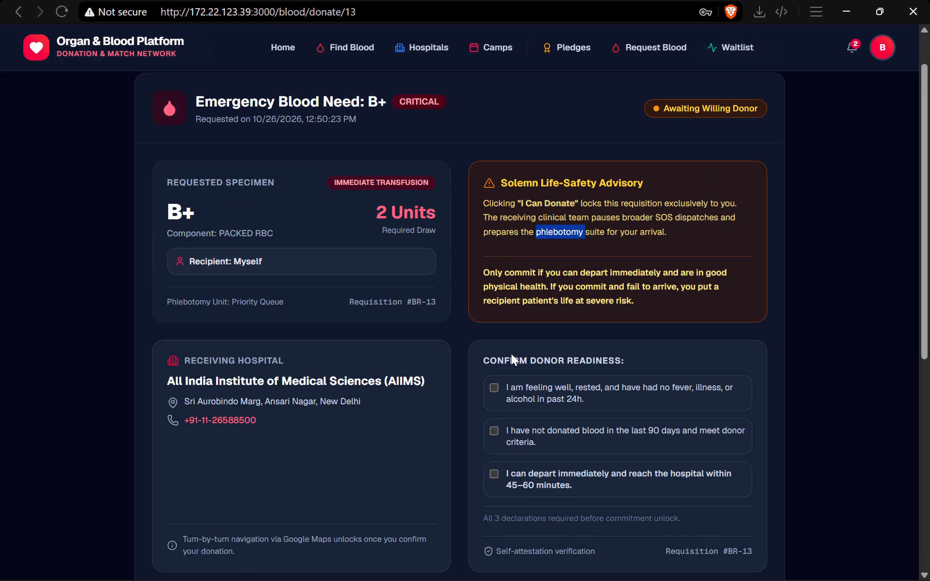
# Accept all three donor readiness declarations and commit to donate and walk in now for the B+ requisition at AIIMS.
pyautogui.click(496, 383)
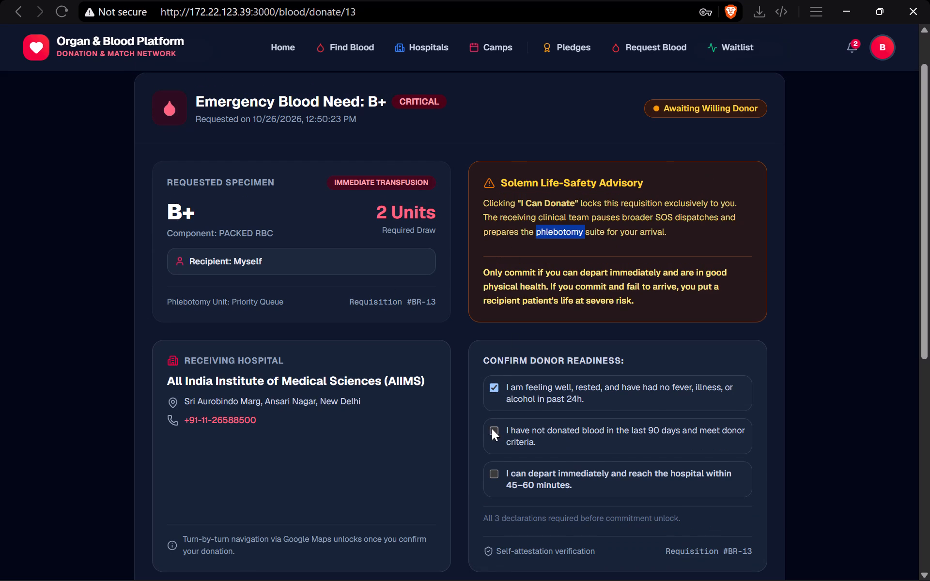
pyautogui.click(492, 428)
pyautogui.click(498, 471)
pyautogui.scroll(-5, 498, 471)
pyautogui.click(469, 236)
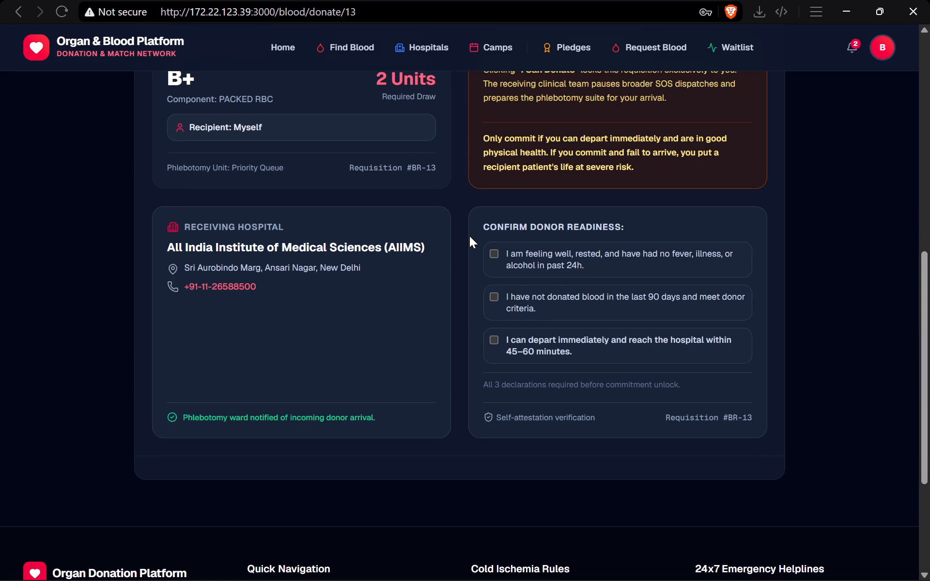
# Examine the Emergency Donor Requisition Pass for the AIIMS donation and check the real-time alerts.
pyautogui.scroll(3, 469, 236)
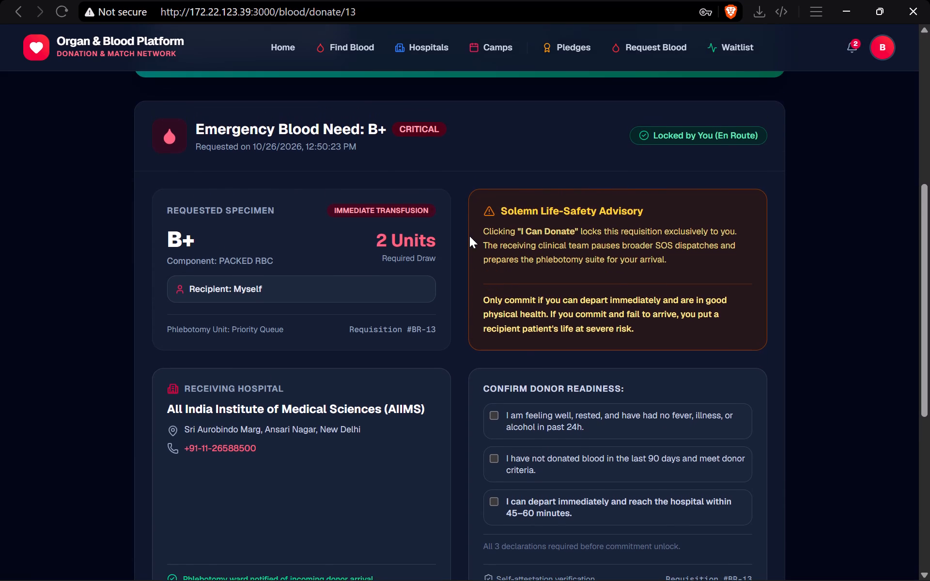
pyautogui.scroll(2, 469, 236)
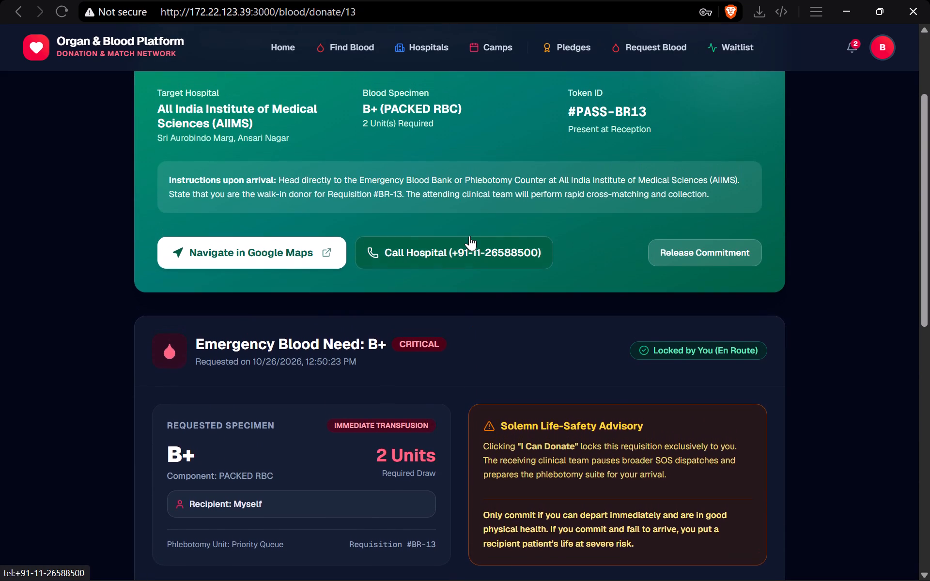
pyautogui.scroll(2, 469, 236)
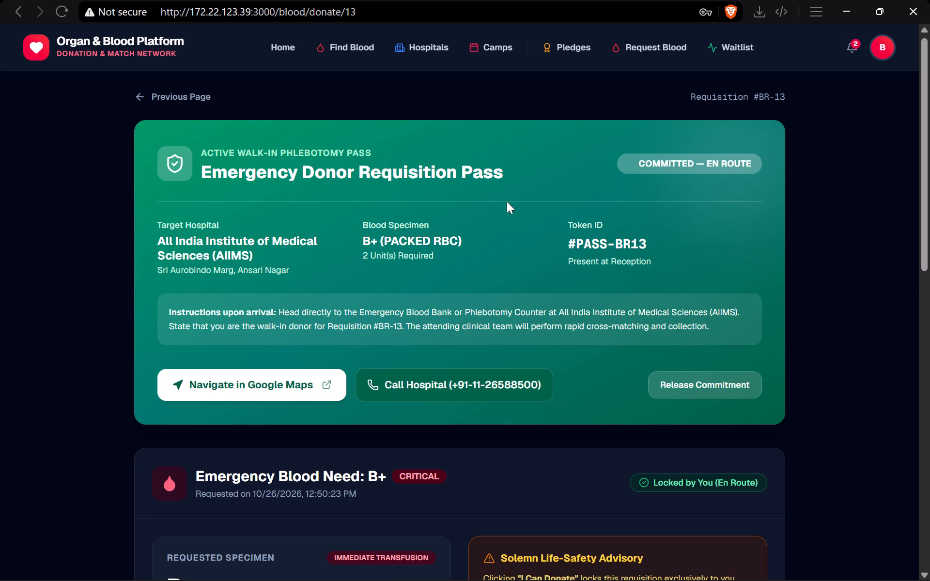
pyautogui.click(852, 39)
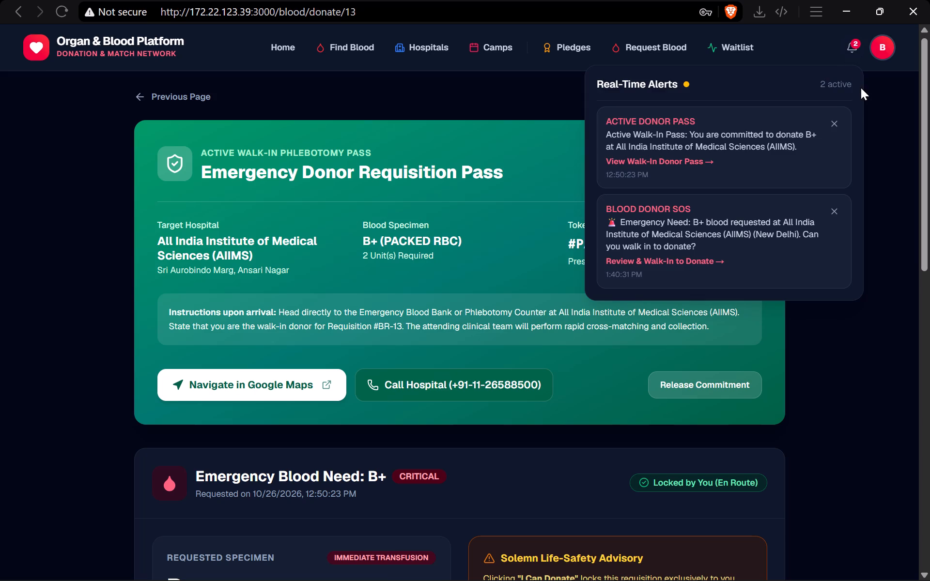
pyautogui.click(905, 210)
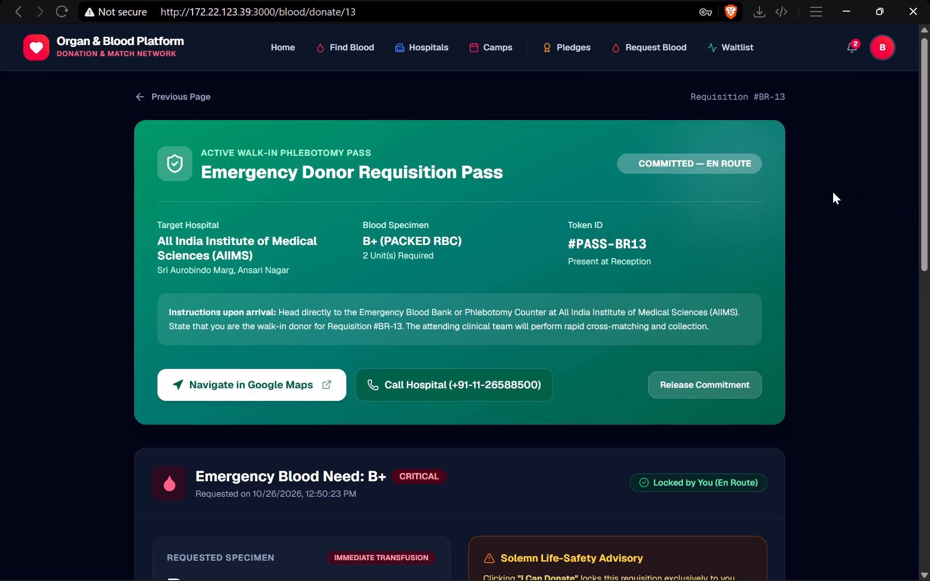
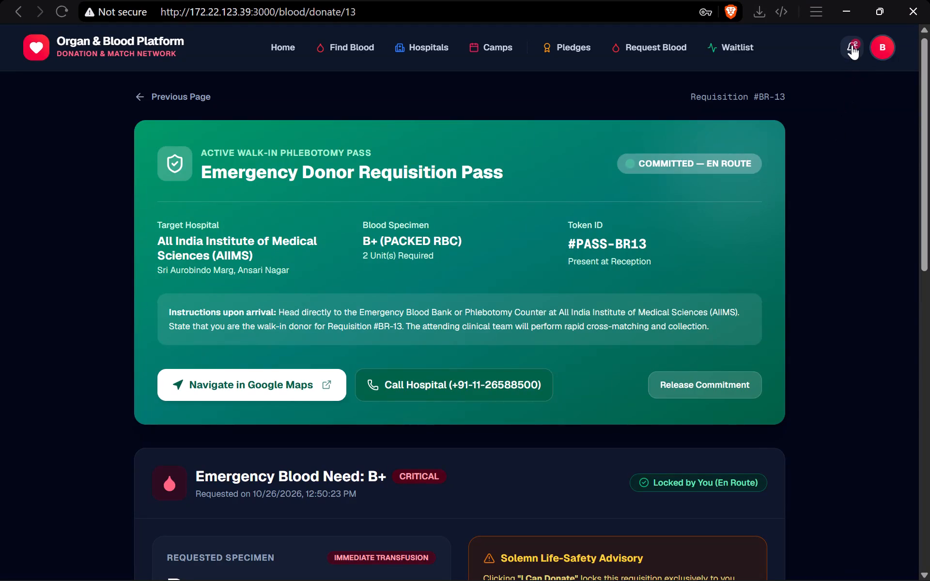
# View the walk-in donor pass from the real-time alerts and examine the full B+ requisition #BR-13 at AIIMS.
pyautogui.click(852, 45)
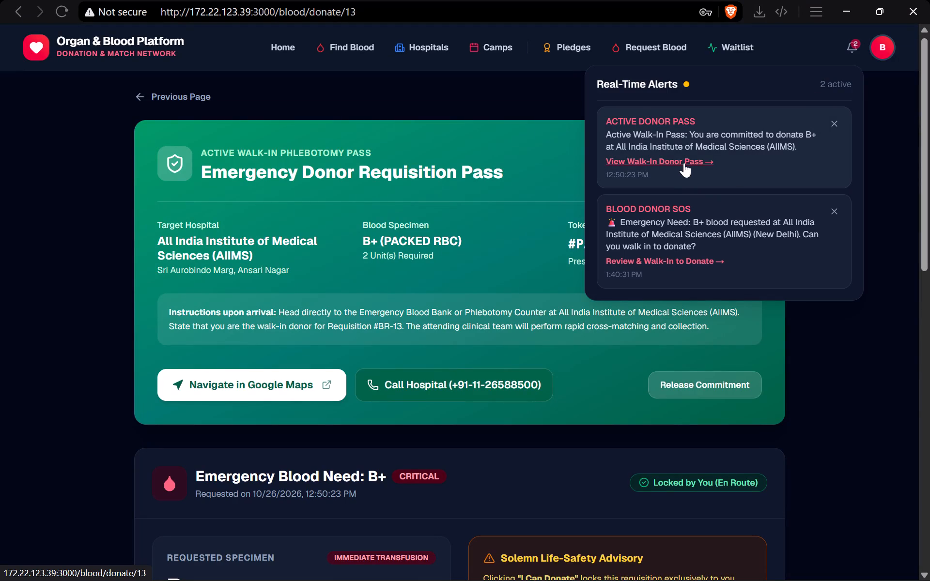
pyautogui.click(684, 163)
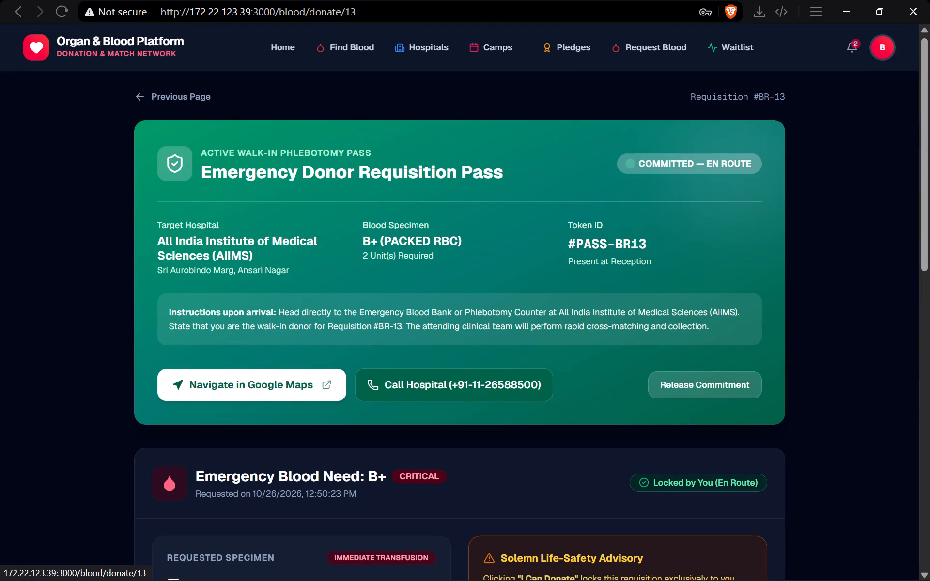
pyautogui.hscroll(1, 788, 125)
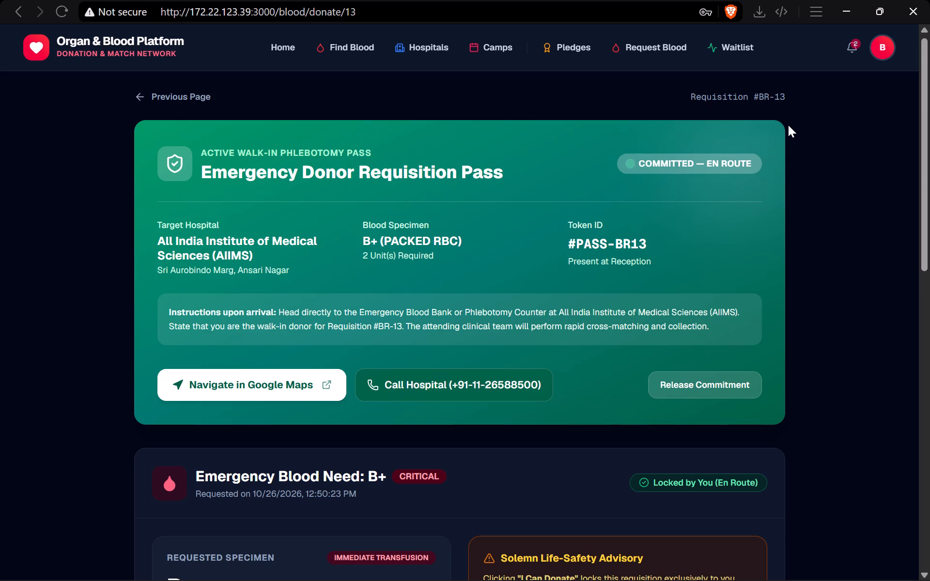
pyautogui.hscroll(1, 788, 125)
pyautogui.click(853, 44)
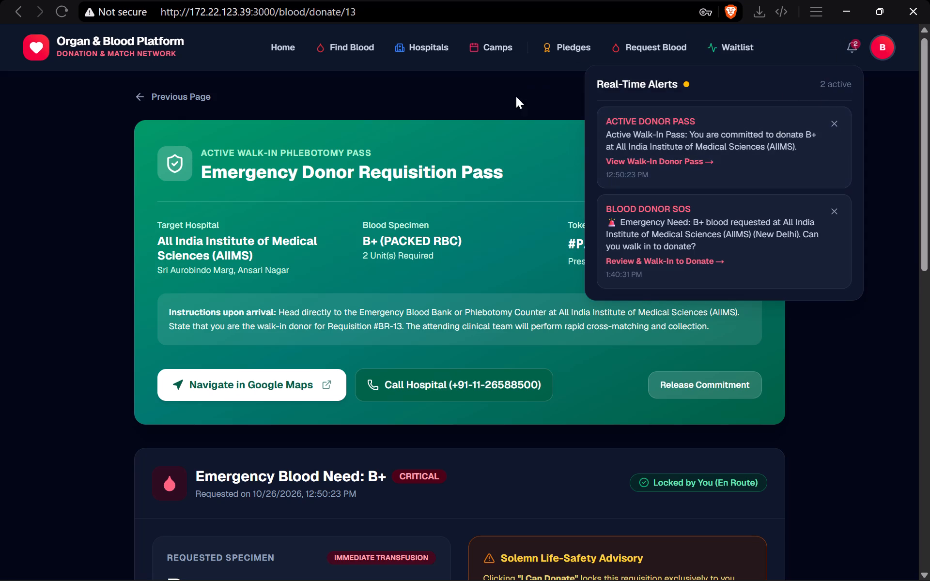
pyautogui.click(497, 84)
pyautogui.scroll(-6, 497, 84)
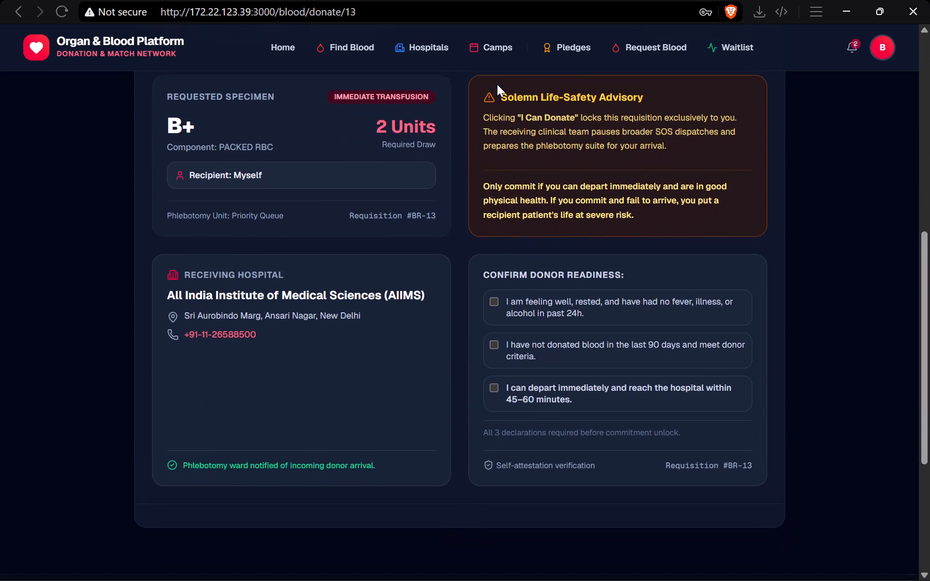
pyautogui.scroll(-5, 497, 84)
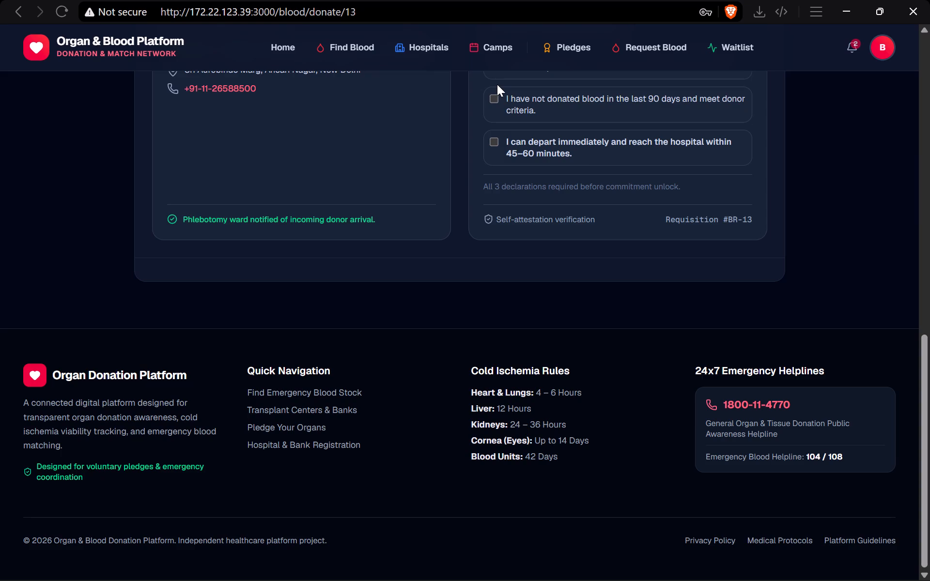
pyautogui.scroll(5, 497, 84)
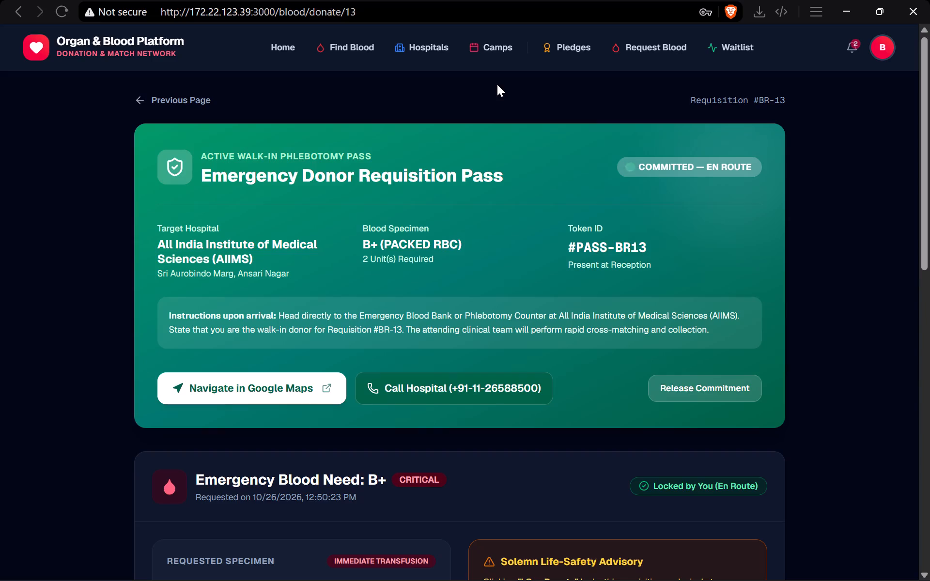
# View the citizen profile with its organ pledges and return to the Emergency Donor Requisition Pass.
pyautogui.click(877, 51)
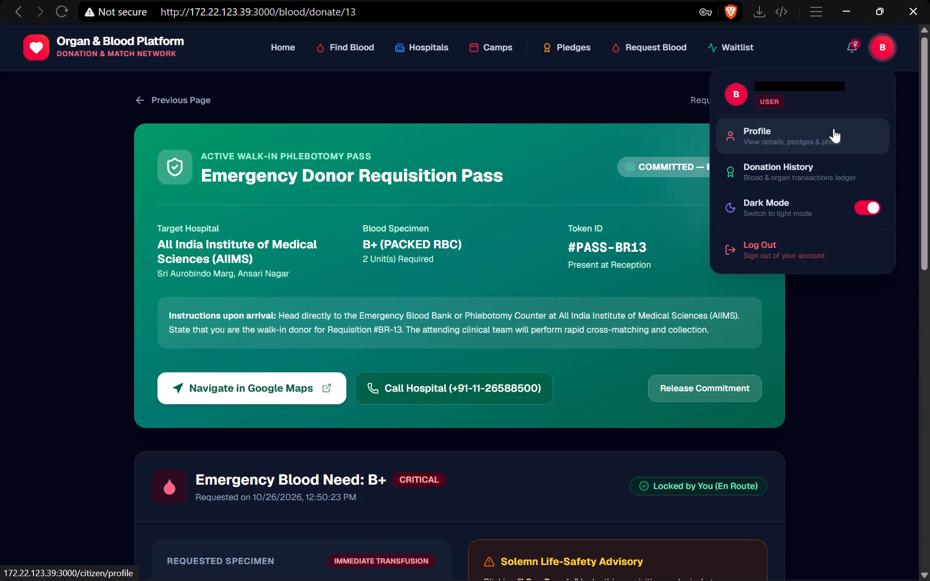
pyautogui.click(834, 128)
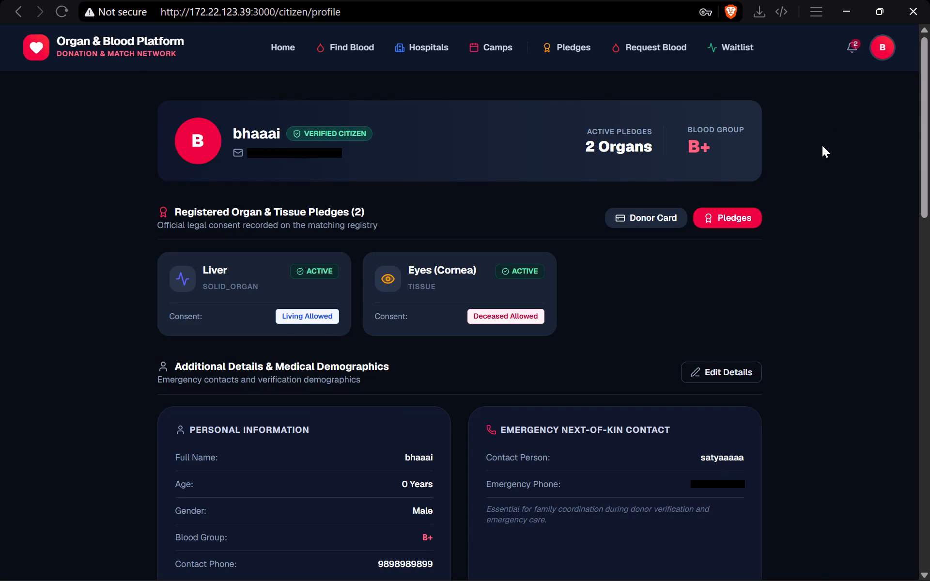
pyautogui.hscroll(4, 819, 147)
pyautogui.scroll(1, 819, 147)
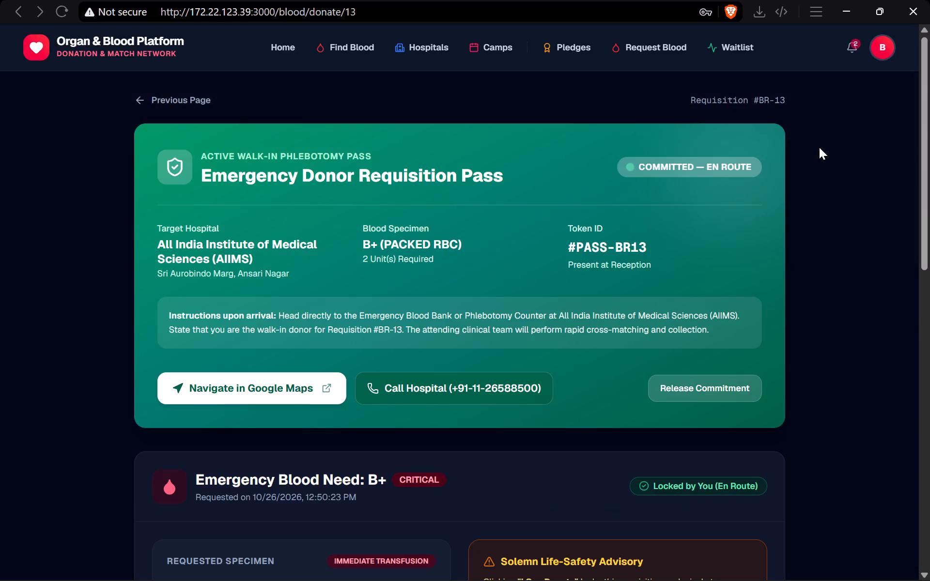
pyautogui.scroll(1, 819, 147)
# Recheck the AIIMS donor requisition details and the real-time alerts.
pyautogui.scroll(-6, 819, 147)
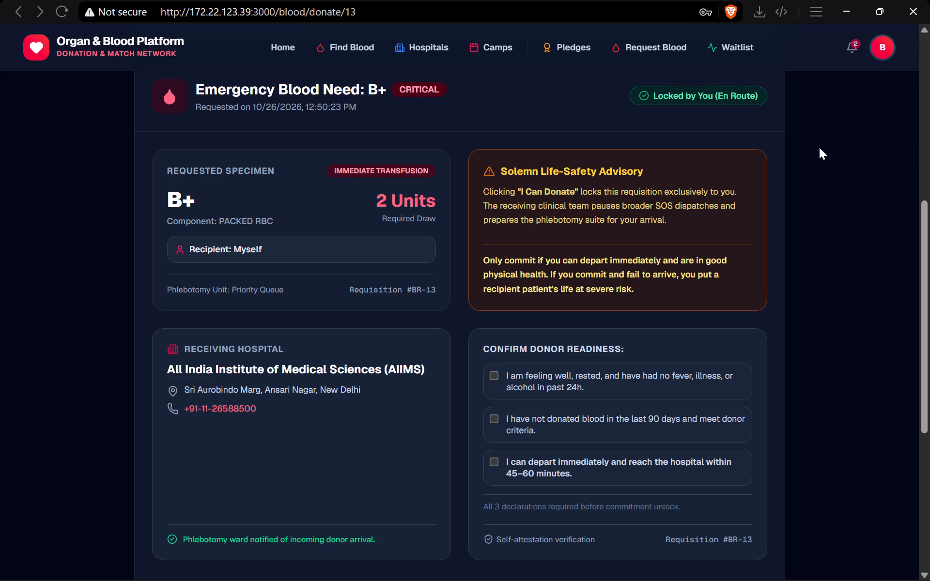
pyautogui.scroll(6, 819, 147)
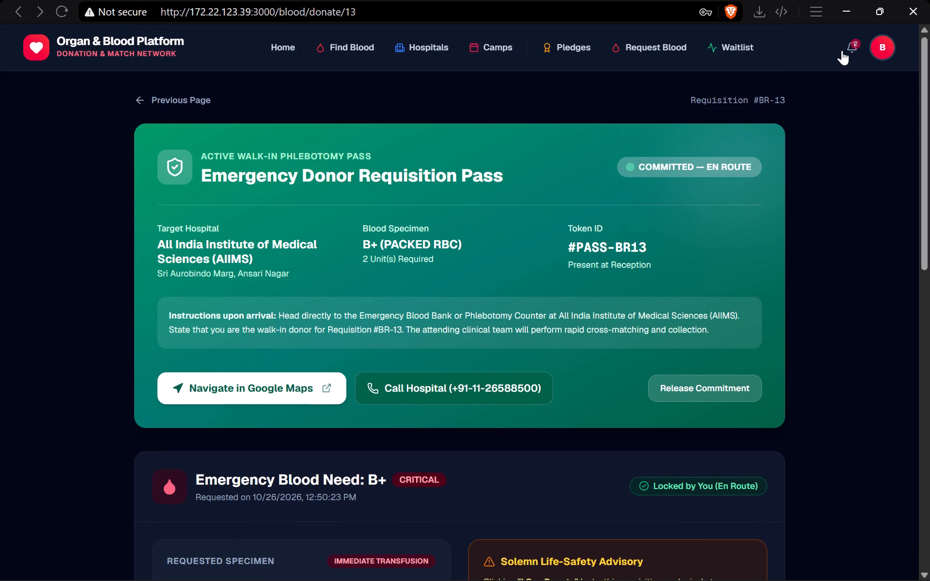
pyautogui.click(843, 48)
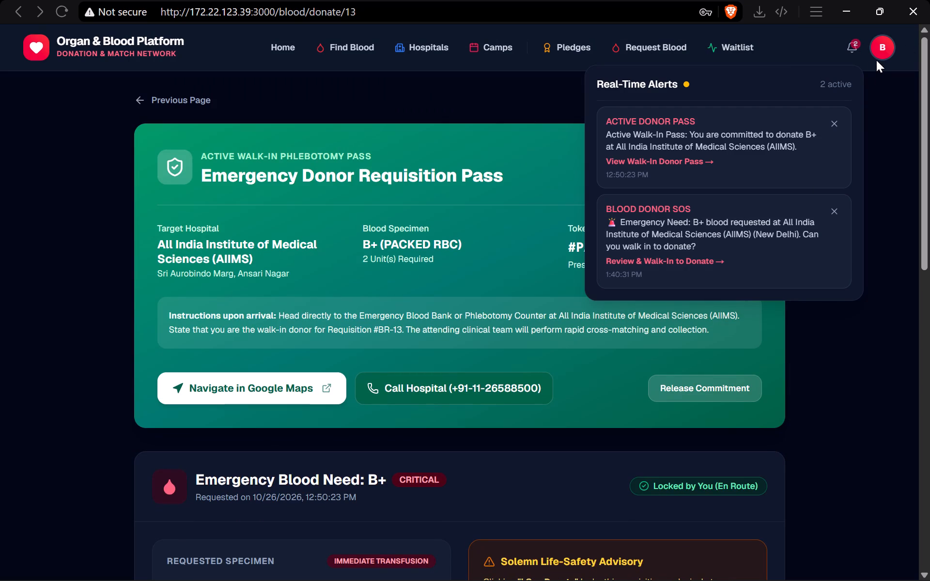
# Go to the home page and examine the status of own requests and the active emergencies matching the blood type.
pyautogui.click(272, 40)
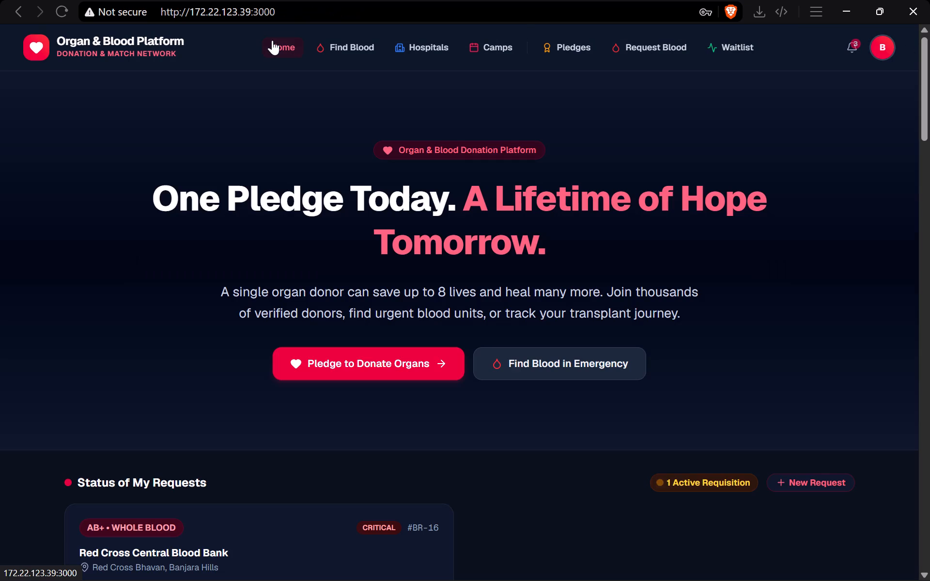
pyautogui.scroll(-3, 296, 156)
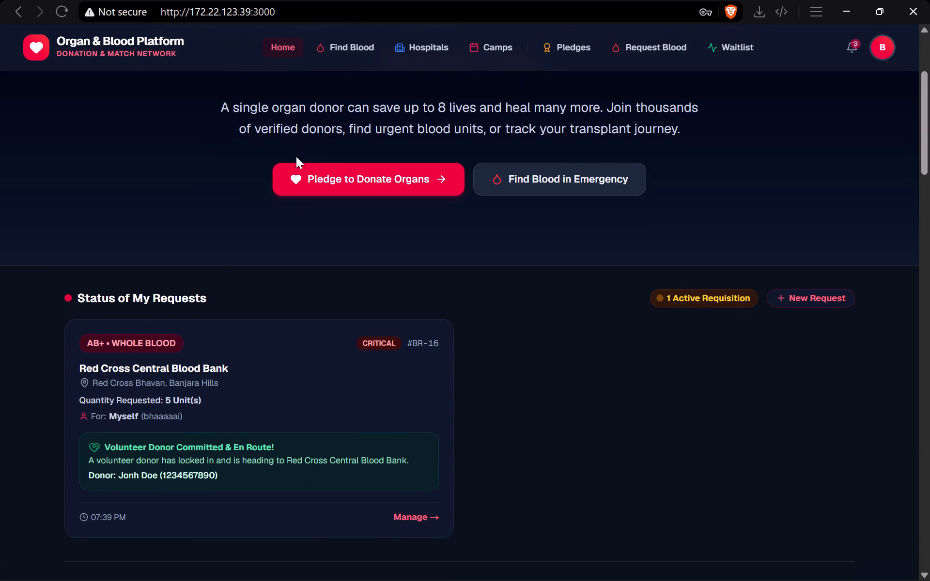
pyautogui.scroll(-1, 292, 394)
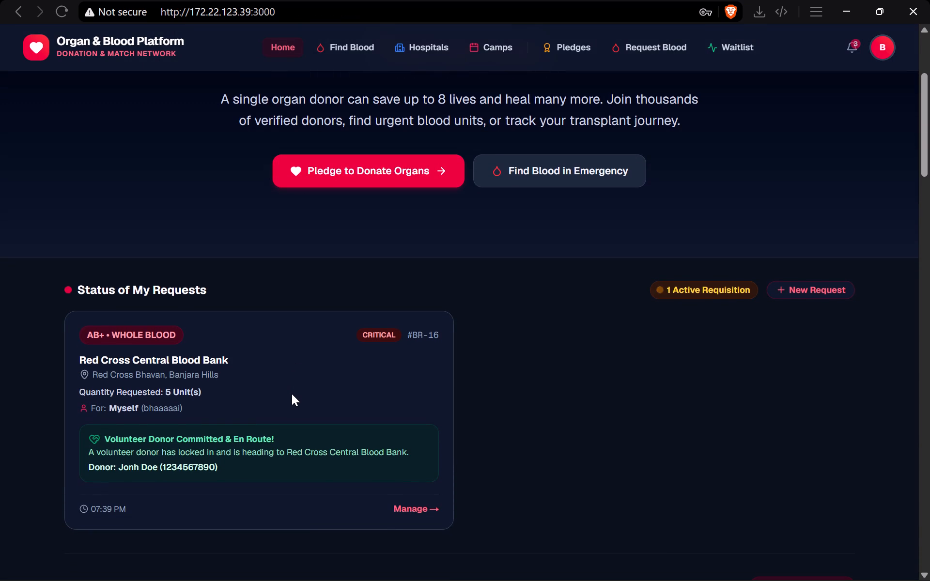
pyautogui.scroll(-2, 292, 394)
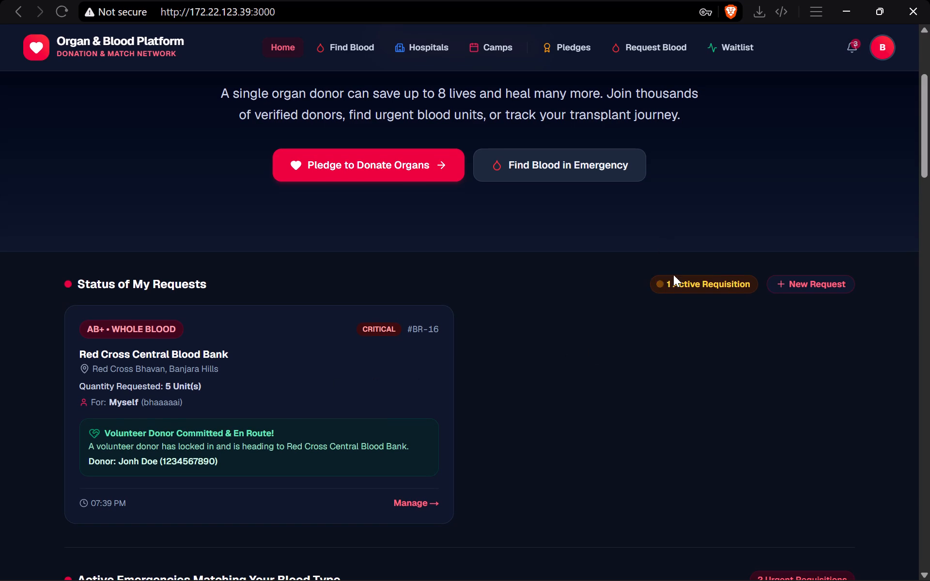
pyautogui.tripleClick(676, 280)
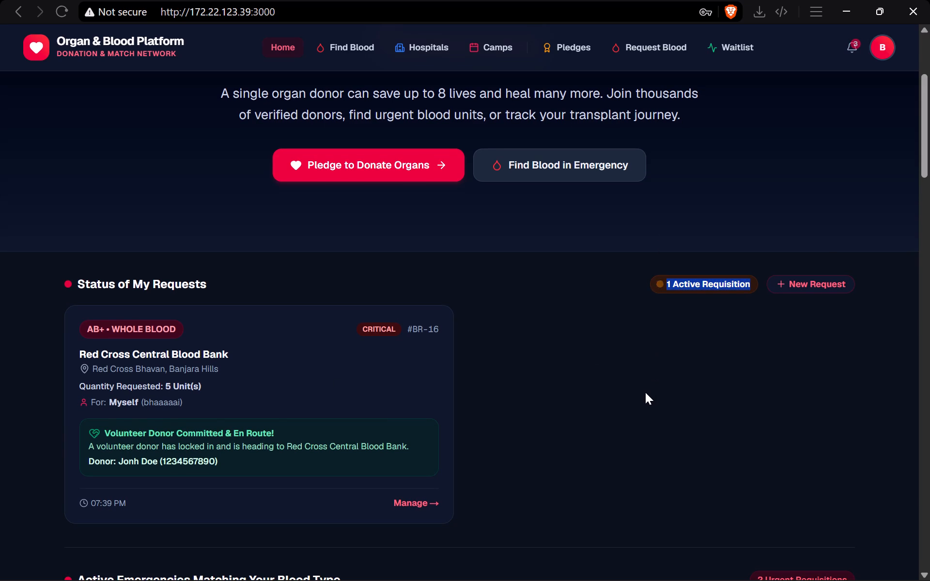
pyautogui.scroll(-4, 645, 392)
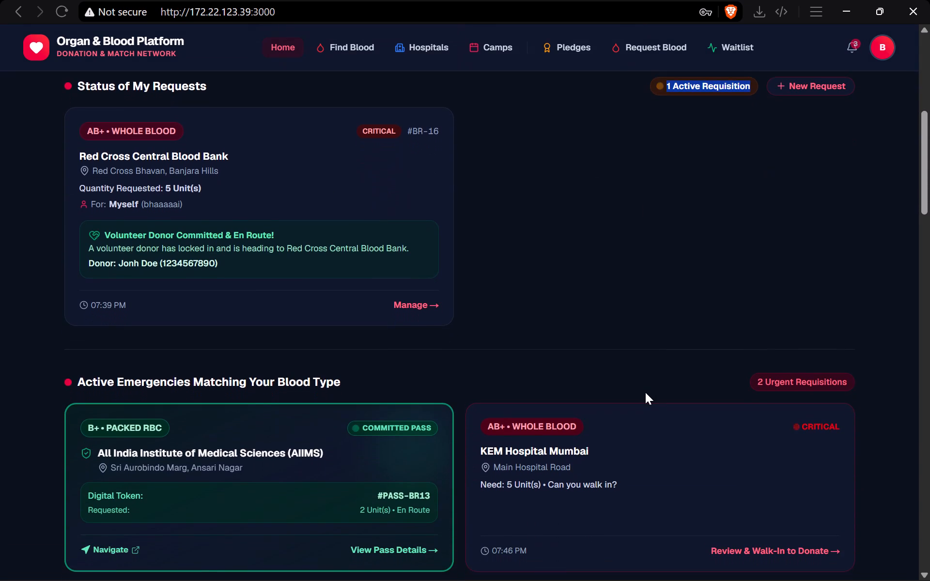
pyautogui.scroll(-2, 645, 392)
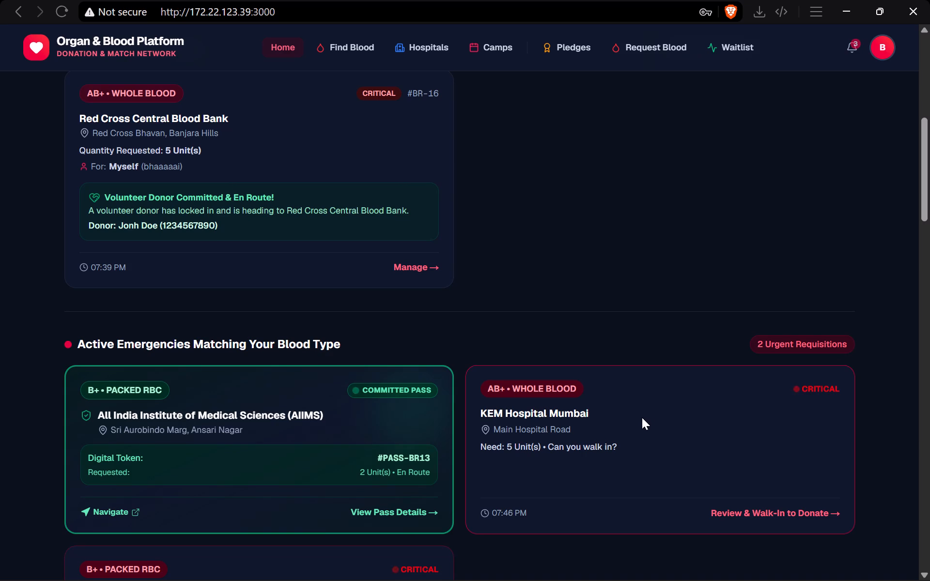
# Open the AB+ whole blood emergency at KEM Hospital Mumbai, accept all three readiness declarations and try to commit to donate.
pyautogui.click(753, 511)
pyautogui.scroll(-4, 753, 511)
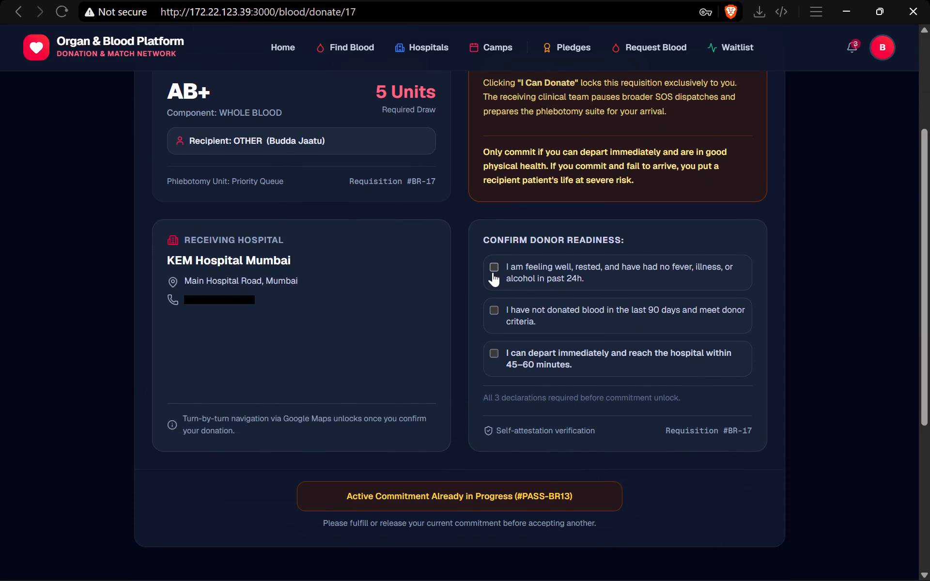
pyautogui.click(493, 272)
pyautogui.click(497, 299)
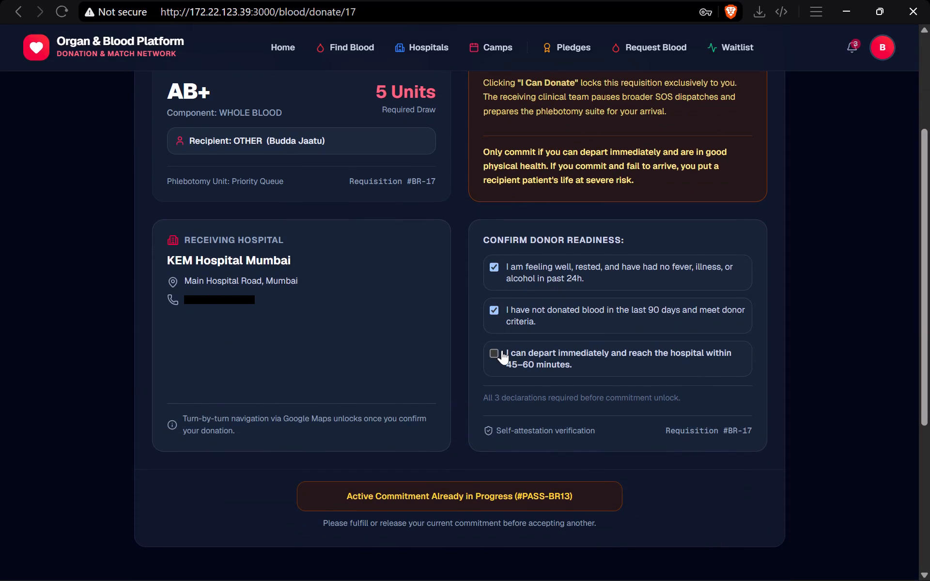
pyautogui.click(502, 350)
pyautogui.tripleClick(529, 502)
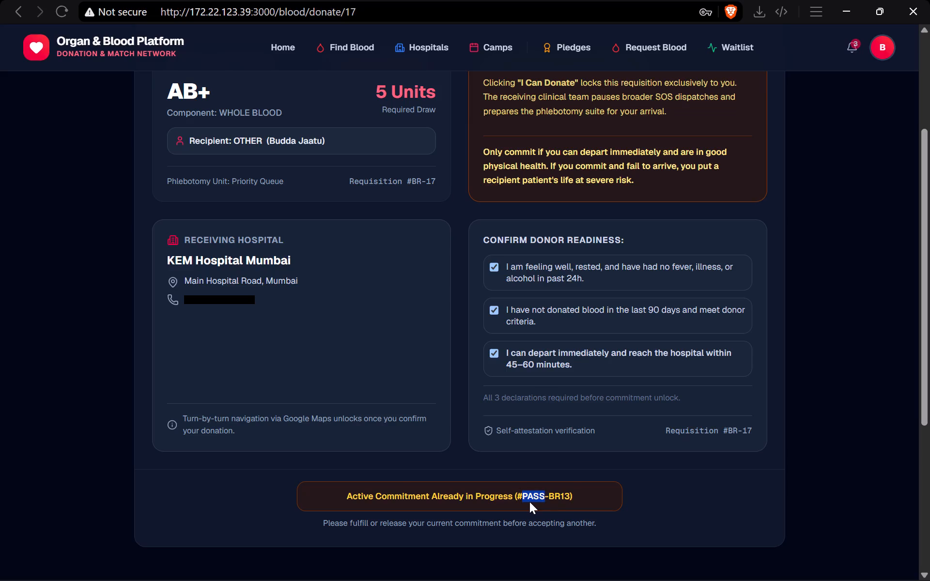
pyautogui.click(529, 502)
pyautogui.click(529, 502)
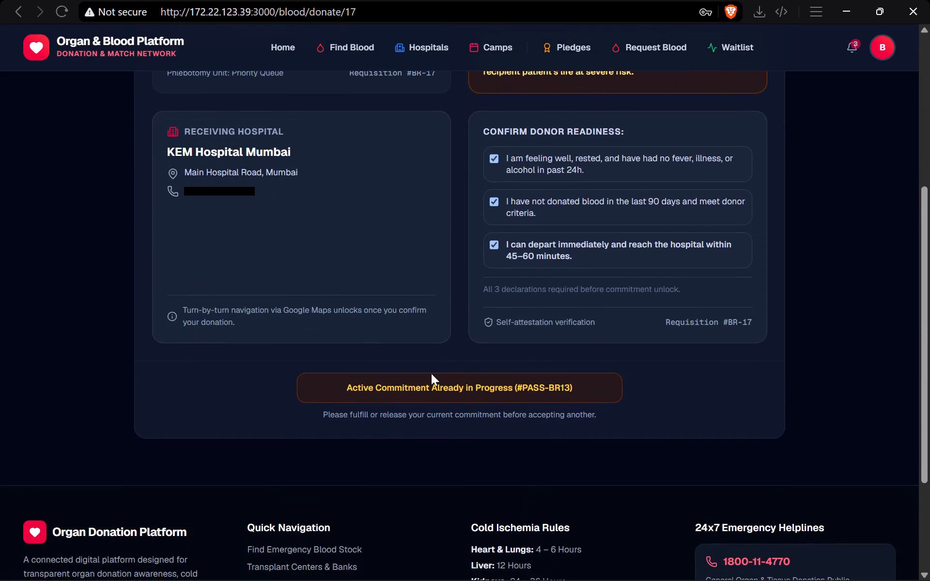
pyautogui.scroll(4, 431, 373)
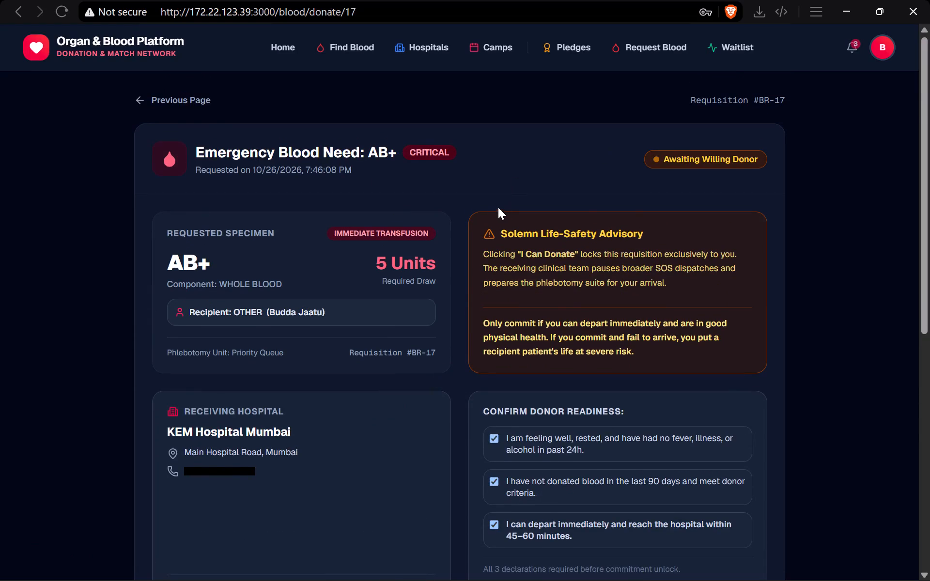
# Return to the active emergencies, open the committed AIIMS pass #PASS-BR13 and release its donation commitment.
pyautogui.click(178, 102)
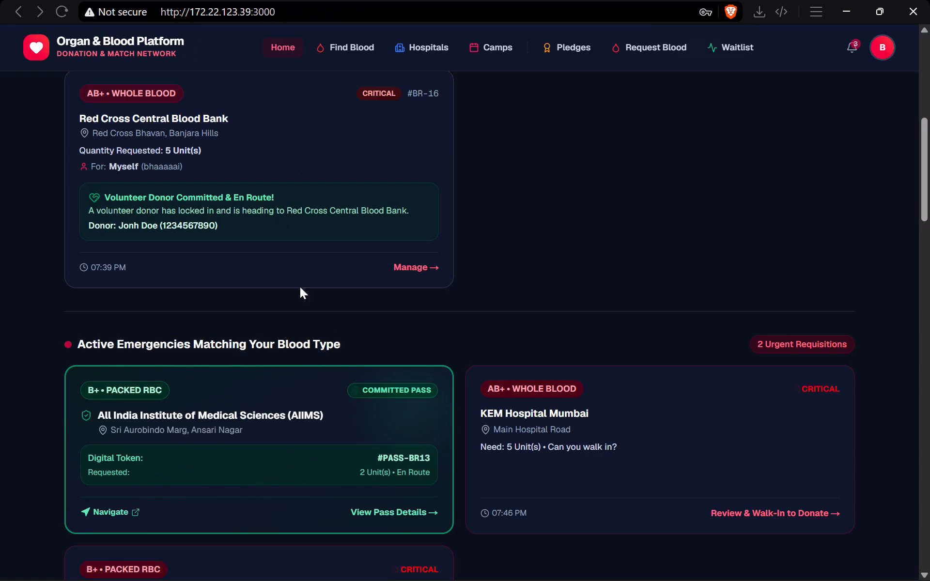
pyautogui.click(409, 507)
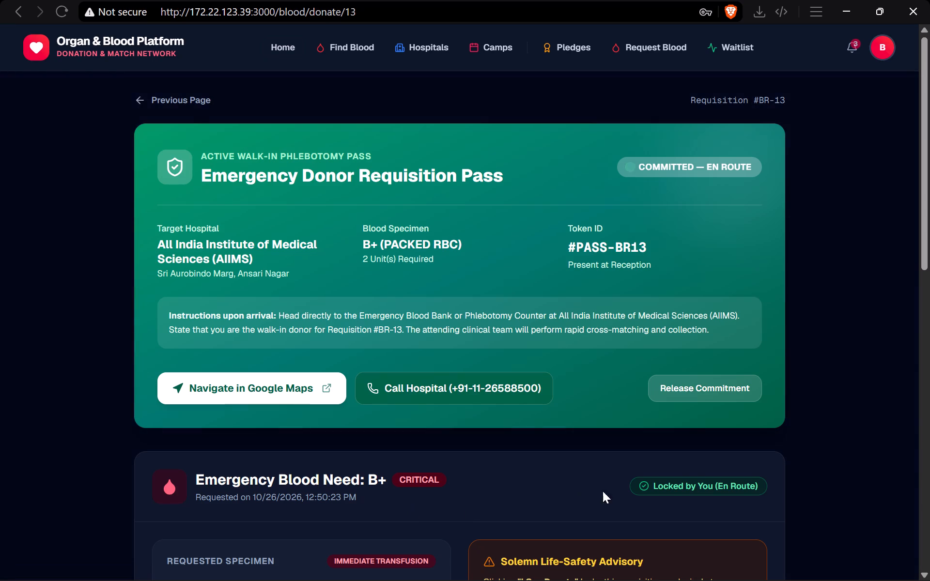
pyautogui.click(697, 384)
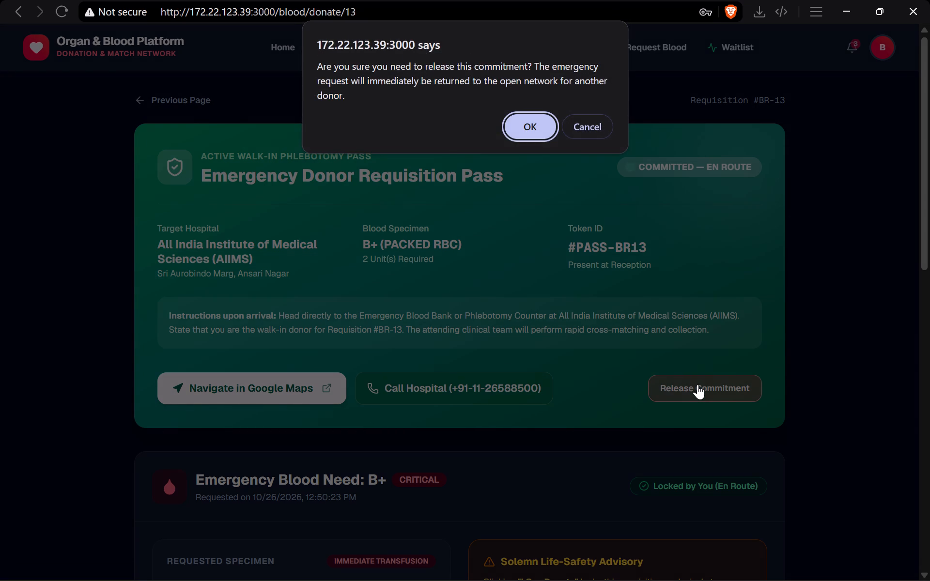
pyautogui.click(516, 124)
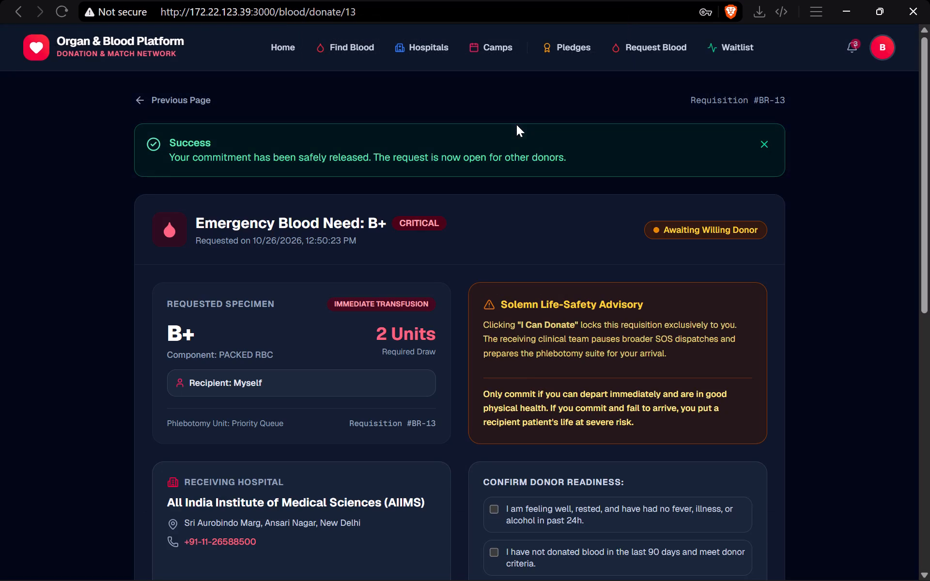
# Open the 01:40 PM B+ packed RBC emergency at AIIMS from the active emergencies and examine its details and readiness declarations.
pyautogui.click(143, 100)
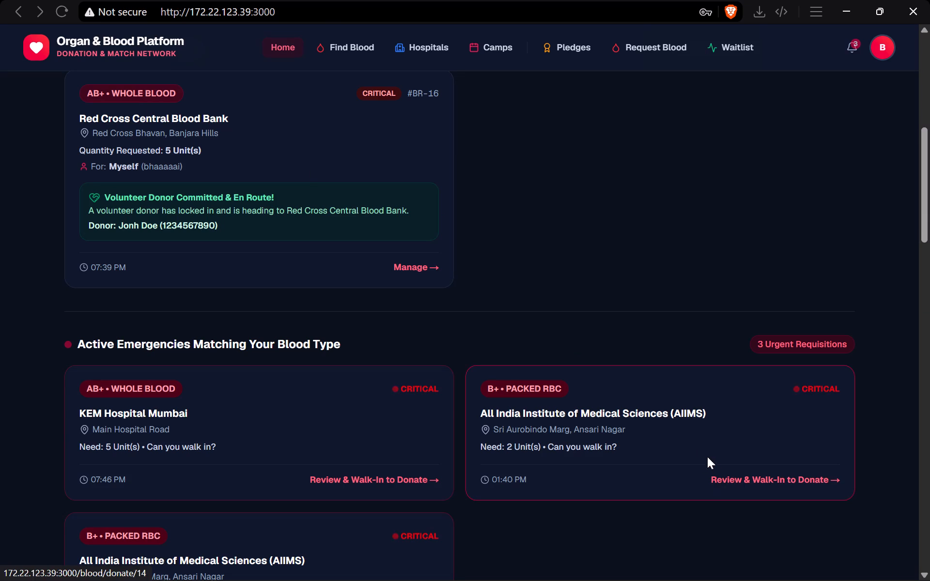
pyautogui.click(699, 446)
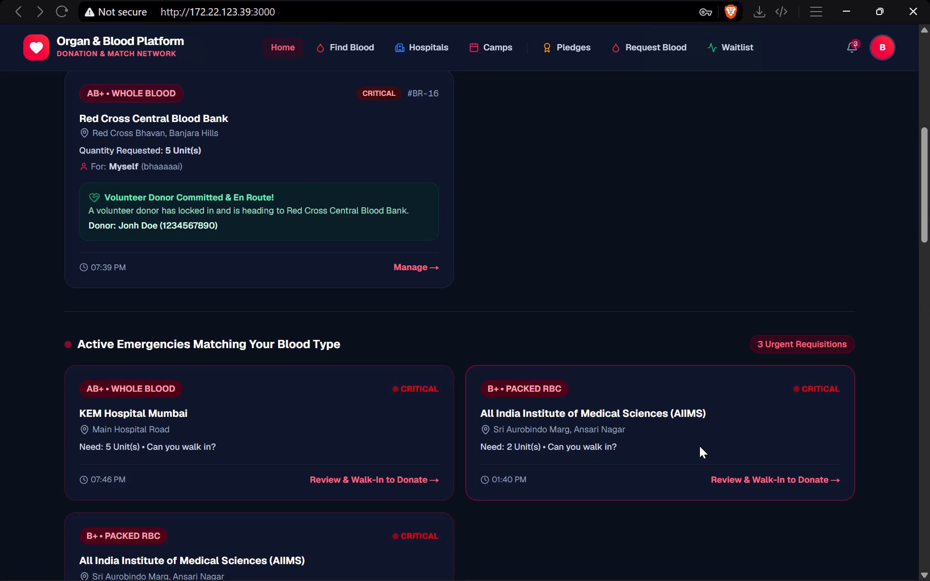
pyautogui.click(762, 477)
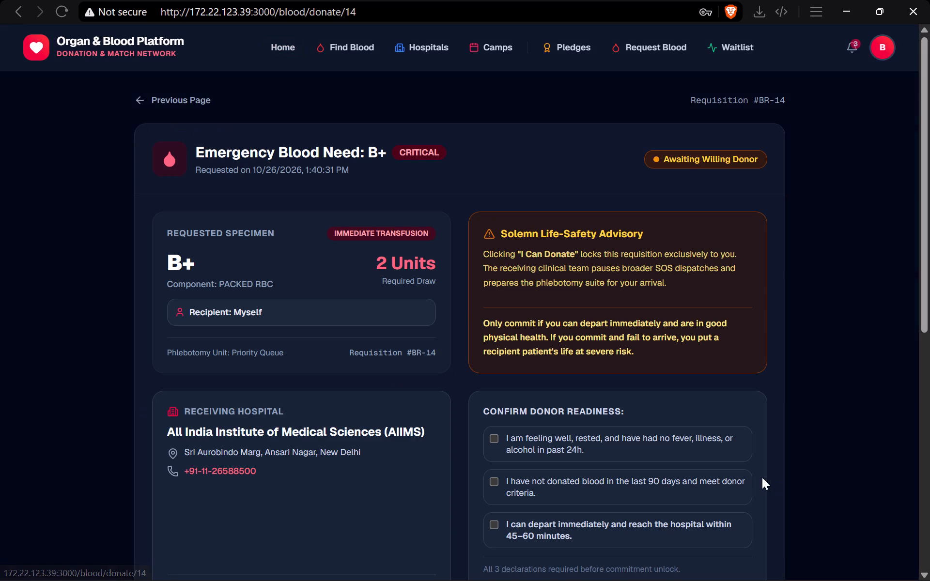
pyautogui.scroll(-2, 561, 447)
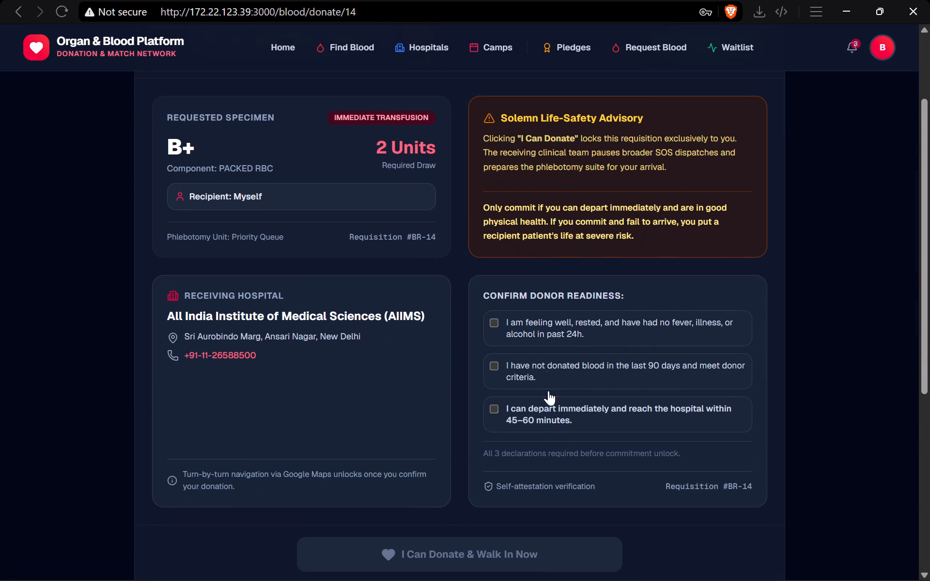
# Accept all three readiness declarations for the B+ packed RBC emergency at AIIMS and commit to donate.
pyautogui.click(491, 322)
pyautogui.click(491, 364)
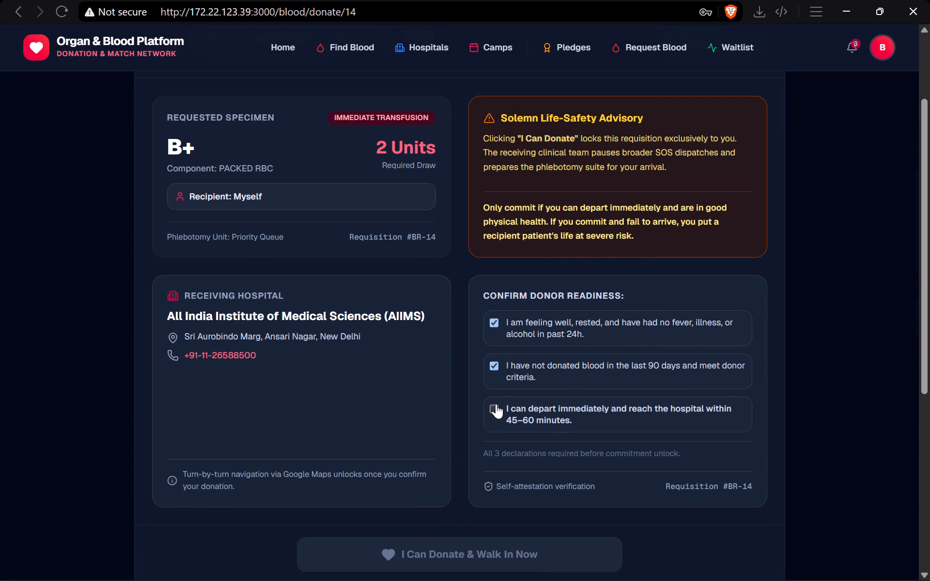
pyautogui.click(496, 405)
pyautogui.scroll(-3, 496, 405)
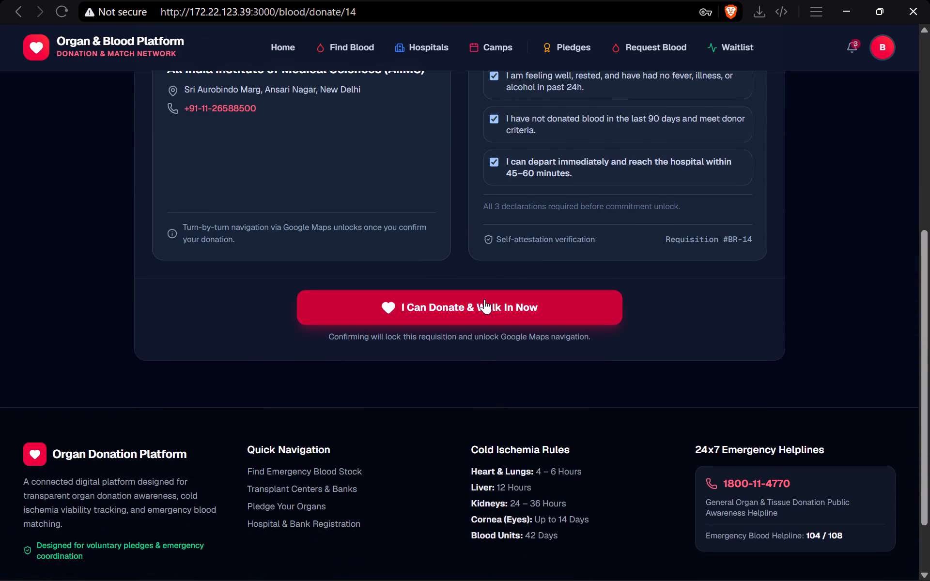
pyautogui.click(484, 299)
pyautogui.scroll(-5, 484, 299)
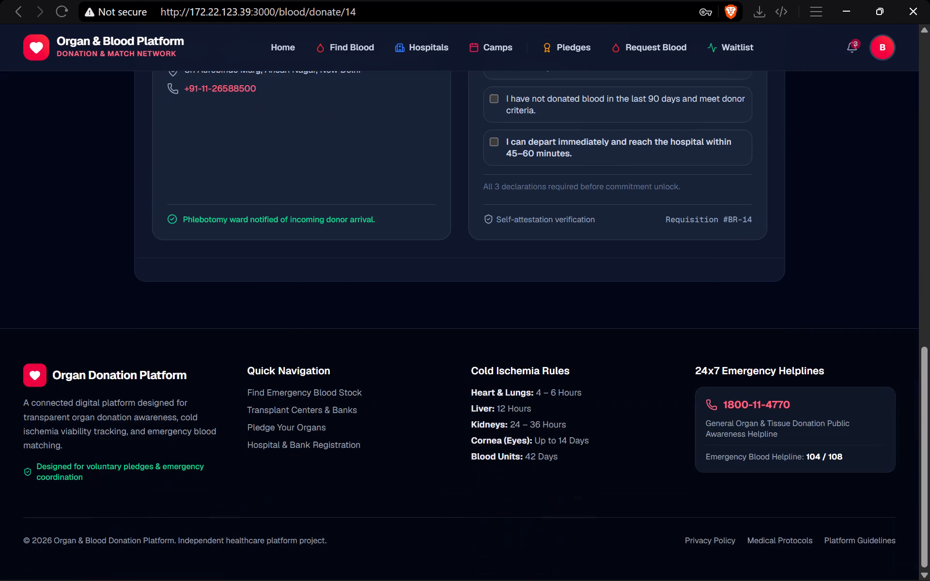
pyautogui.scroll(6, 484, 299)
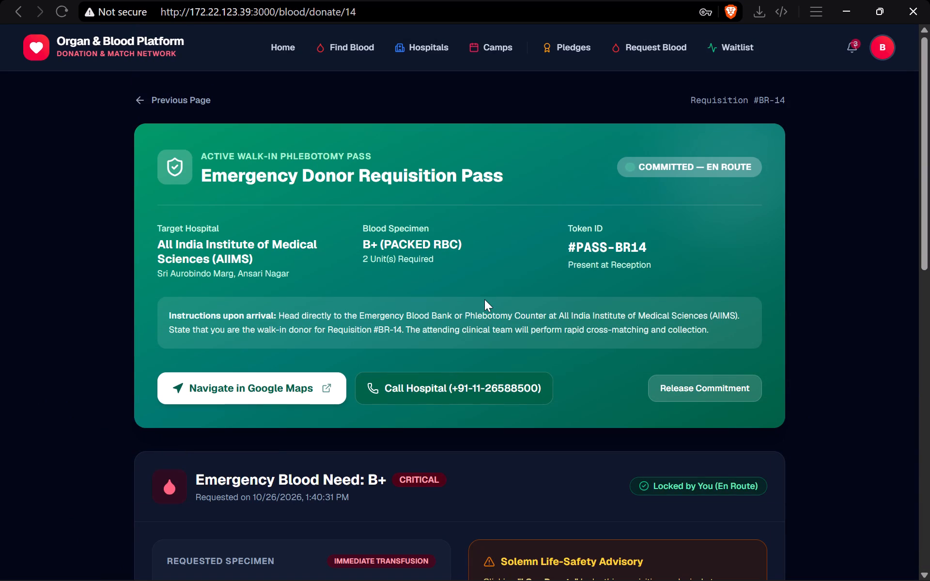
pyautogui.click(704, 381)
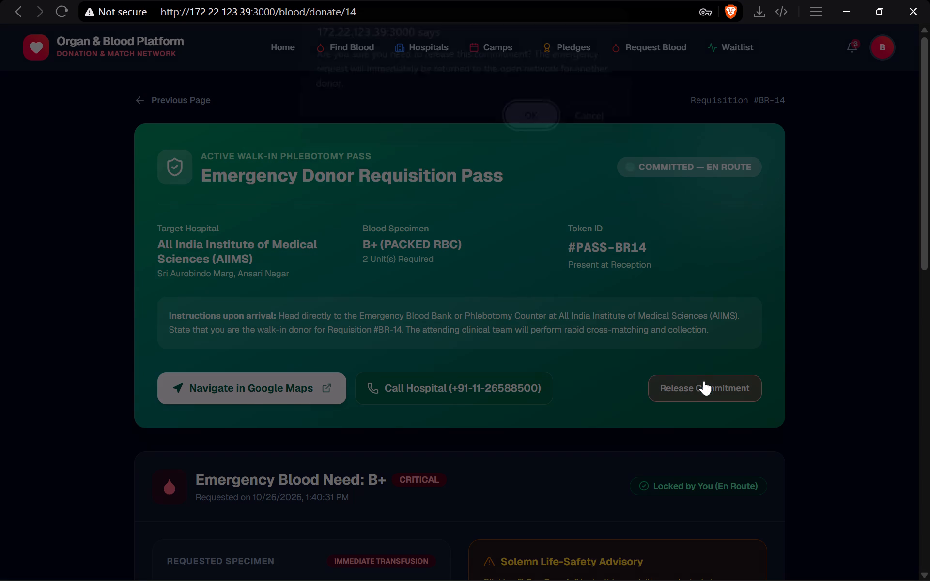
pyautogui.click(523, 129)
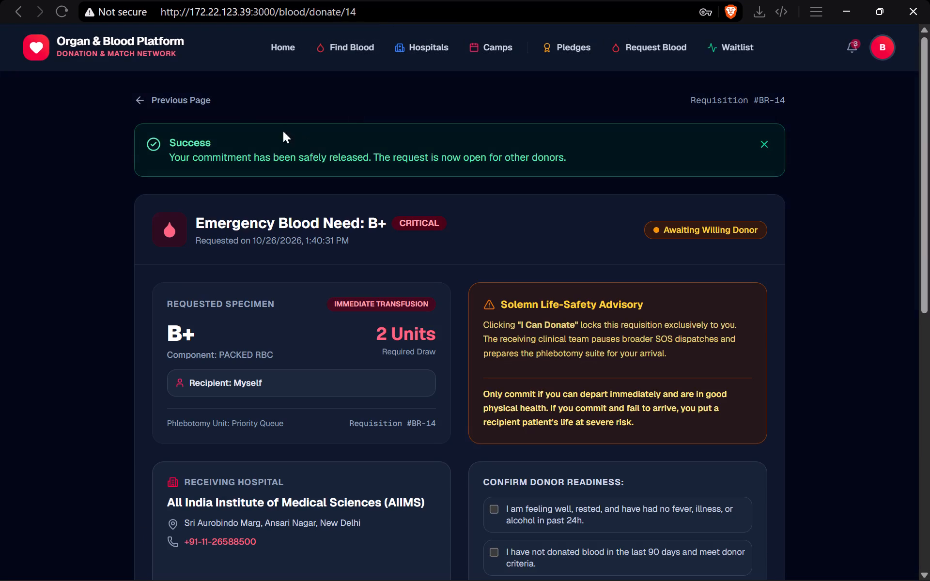
# Return to the active emergencies, open the AB+ whole blood request at KEM Hospital Mumbai, accept all three readiness declarations and commit to donate.
pyautogui.click(155, 99)
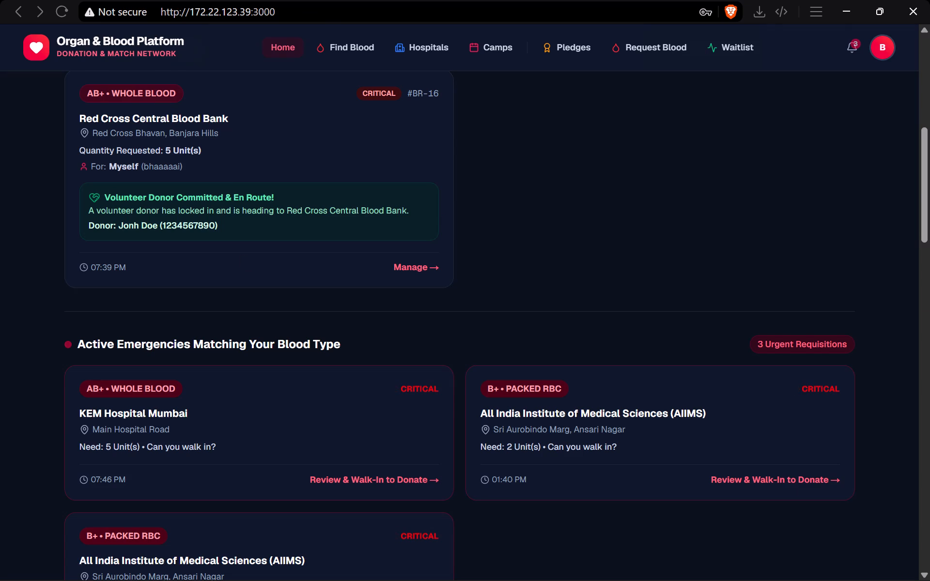
pyautogui.scroll(-2, 247, 351)
pyautogui.click(247, 351)
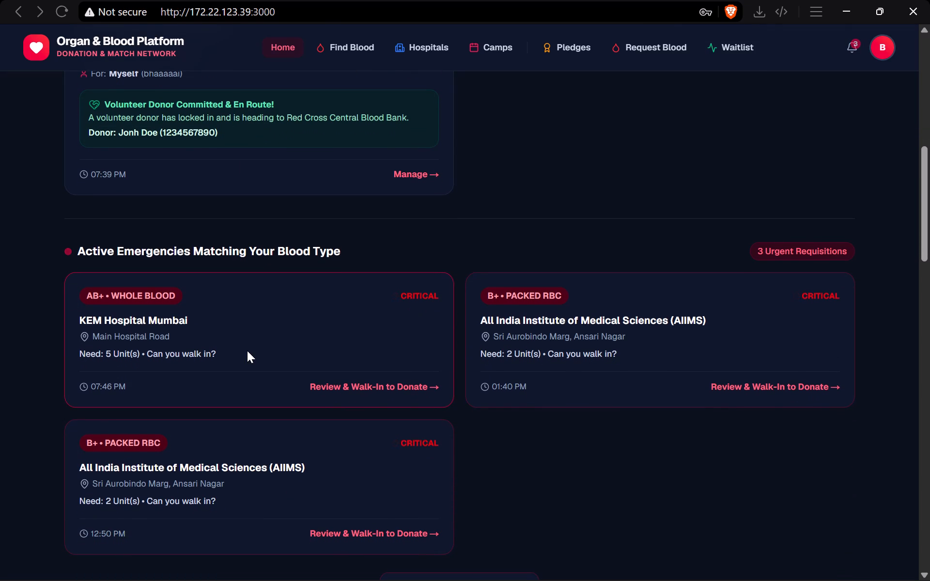
pyautogui.click(341, 385)
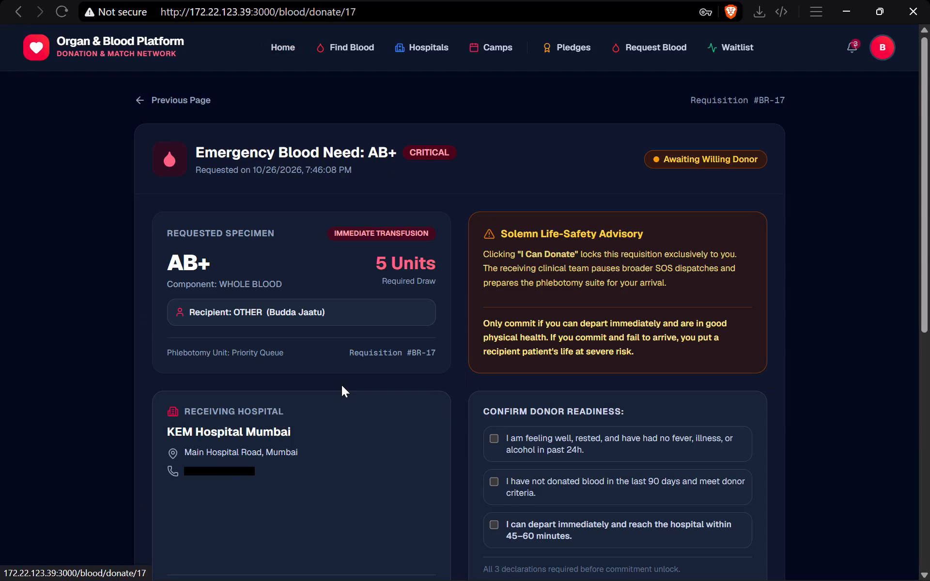
pyautogui.scroll(-3, 460, 337)
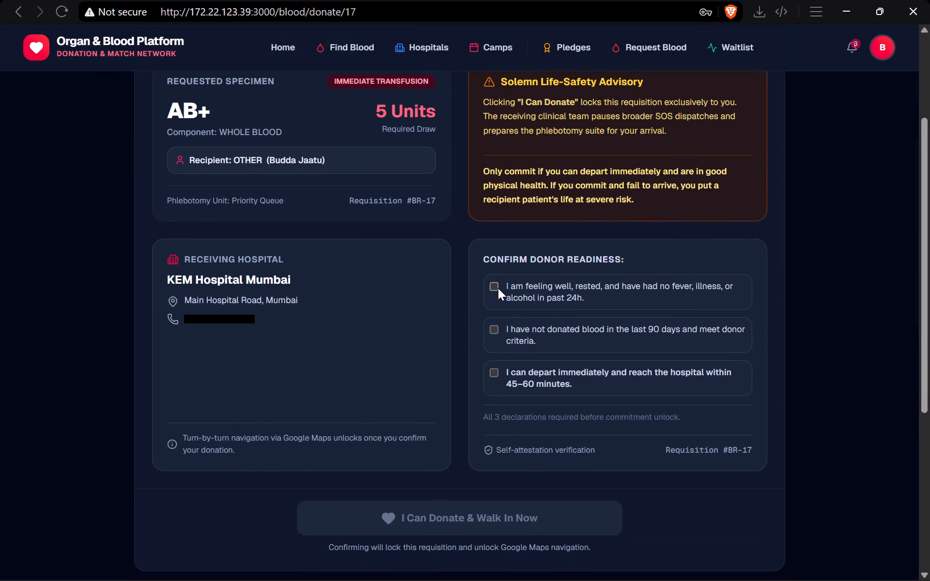
pyautogui.click(498, 288)
pyautogui.click(494, 323)
pyautogui.click(494, 367)
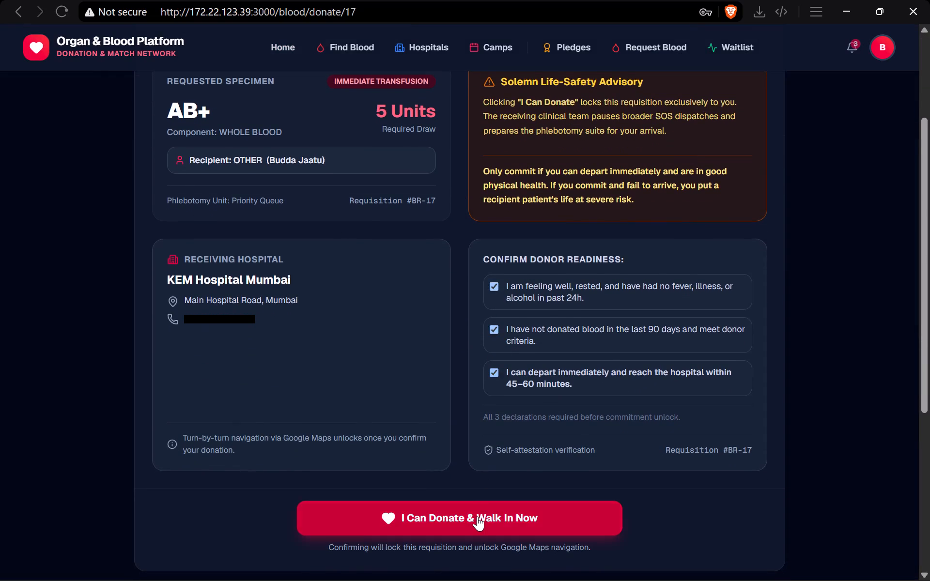
pyautogui.click(477, 516)
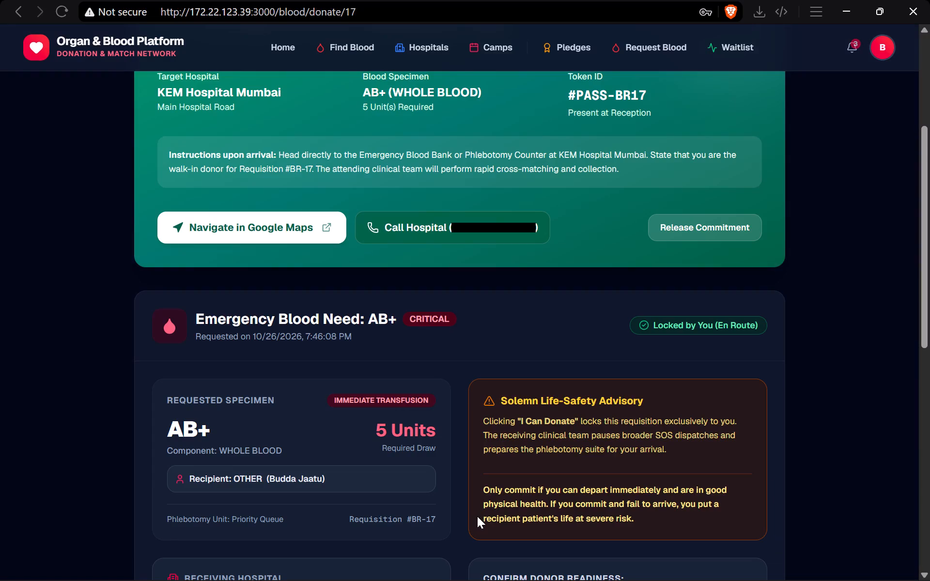
# Examine the KEM Hospital Mumbai donor pass, view the hospital's location and surroundings in Google Maps, and close the map to return to the pass.
pyautogui.scroll(-2, 477, 516)
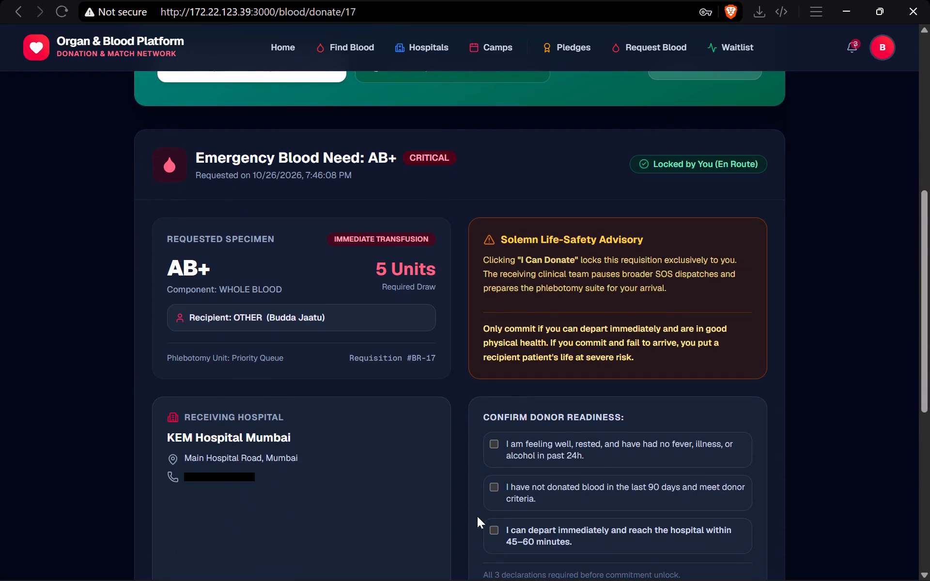
pyautogui.scroll(1, 477, 516)
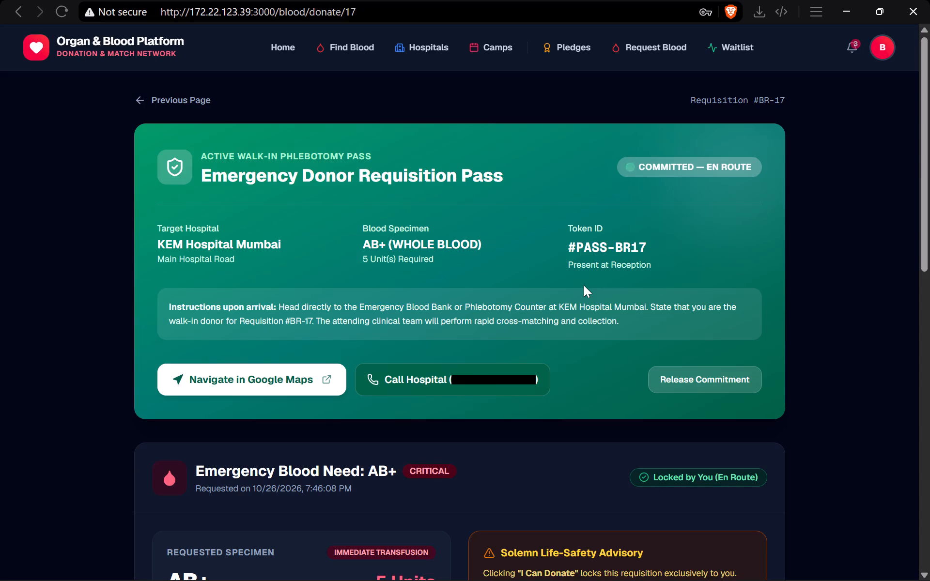
pyautogui.click(321, 385)
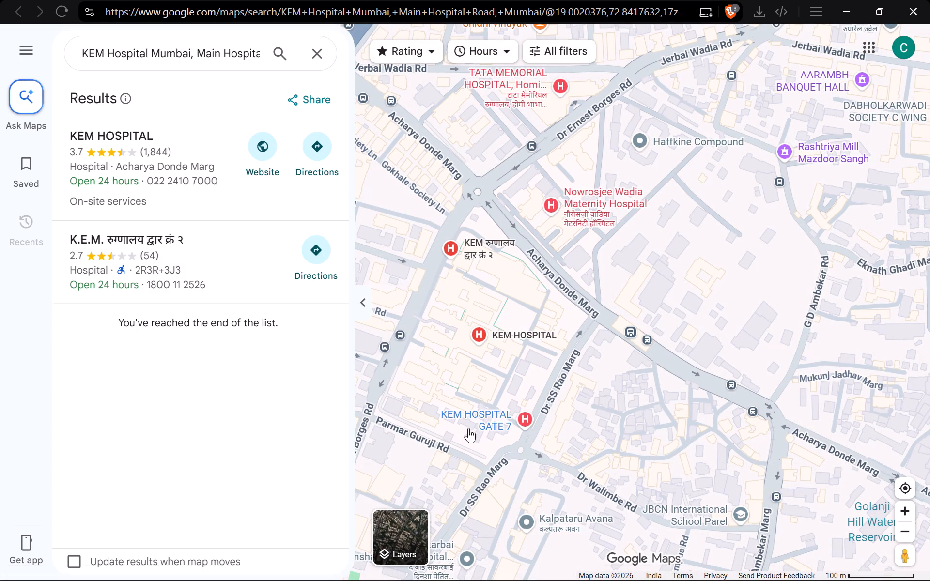
pyautogui.scroll(1, 517, 360)
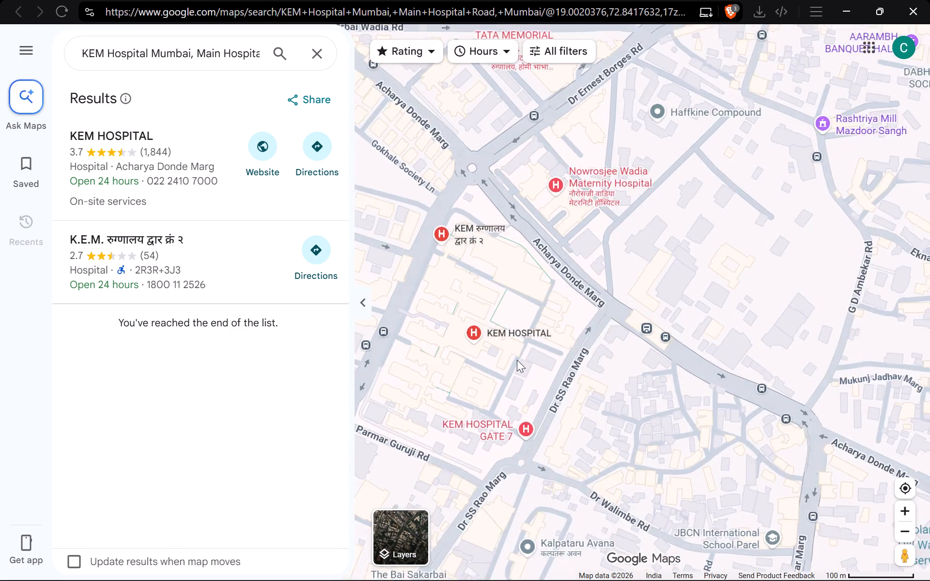
pyautogui.scroll(1, 517, 360)
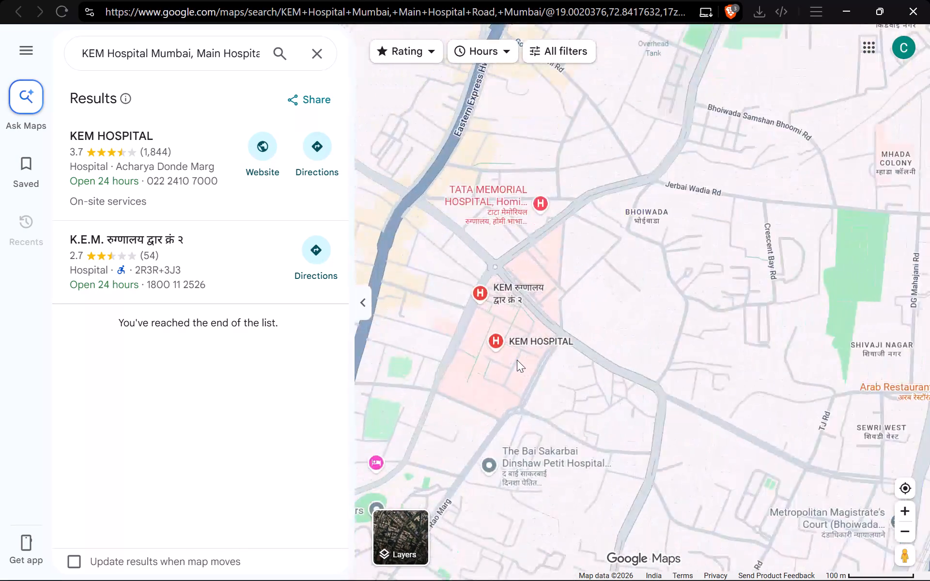
pyautogui.scroll(1, 517, 360)
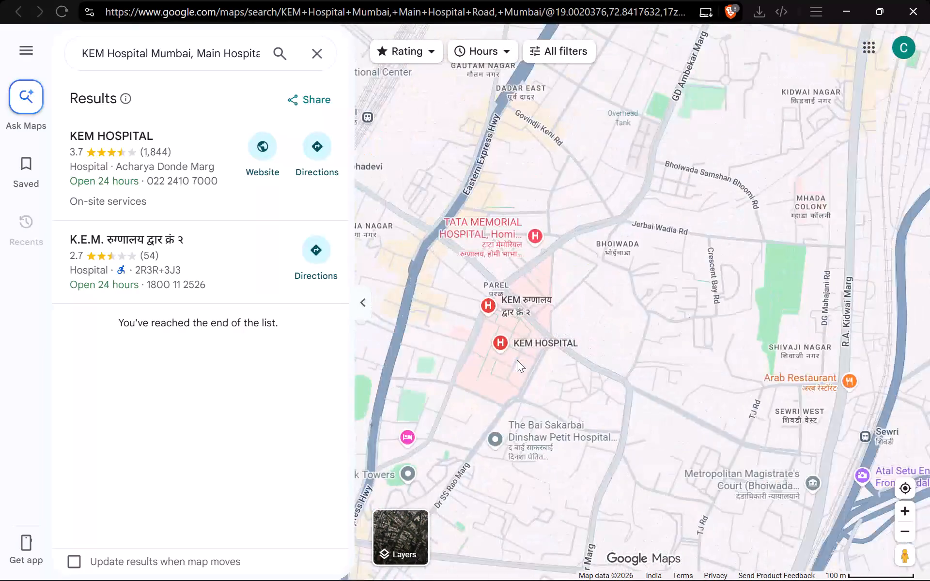
pyautogui.scroll(1, 517, 360)
pyautogui.scroll(-3, 517, 360)
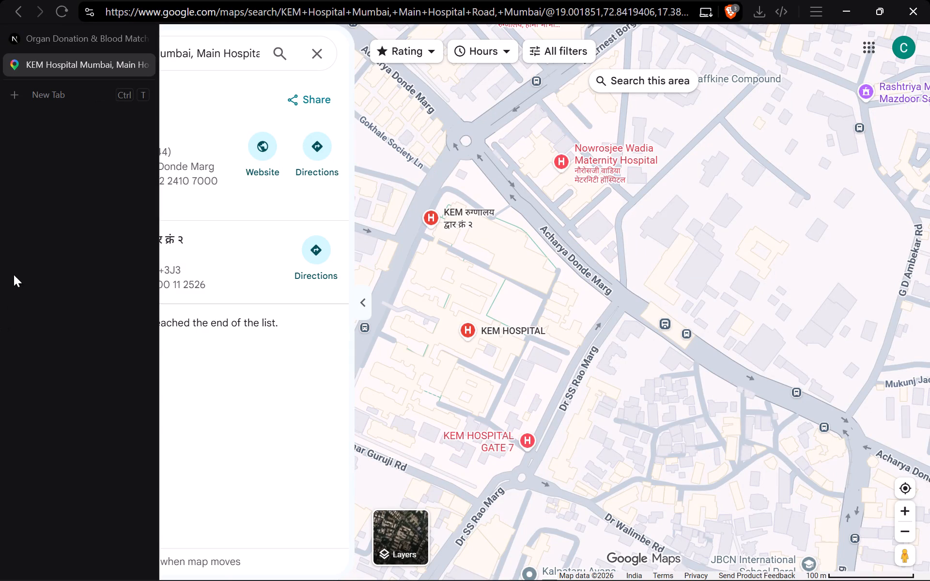
pyautogui.click(146, 66)
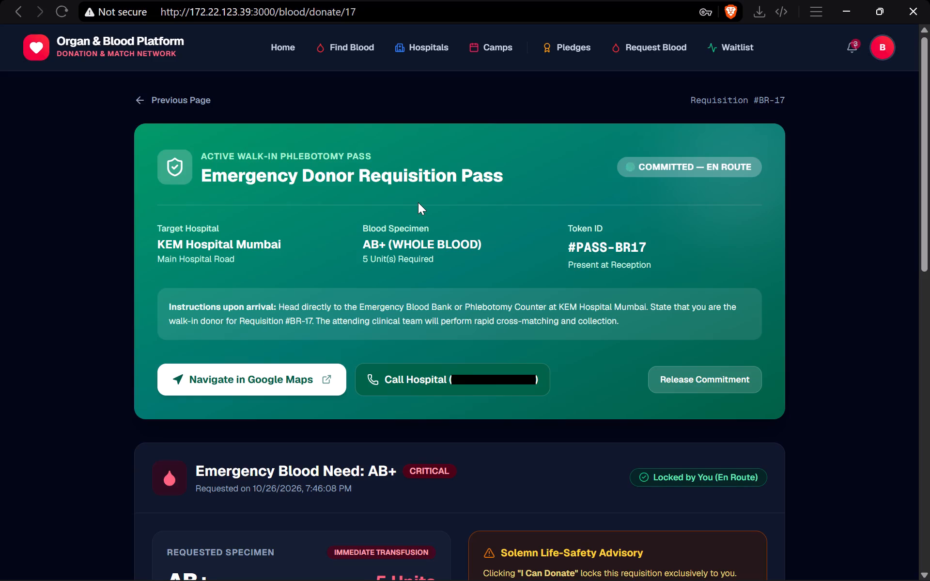
# Open the citizen profile to view the organ pledges and personal details.
pyautogui.click(880, 42)
pyautogui.click(789, 125)
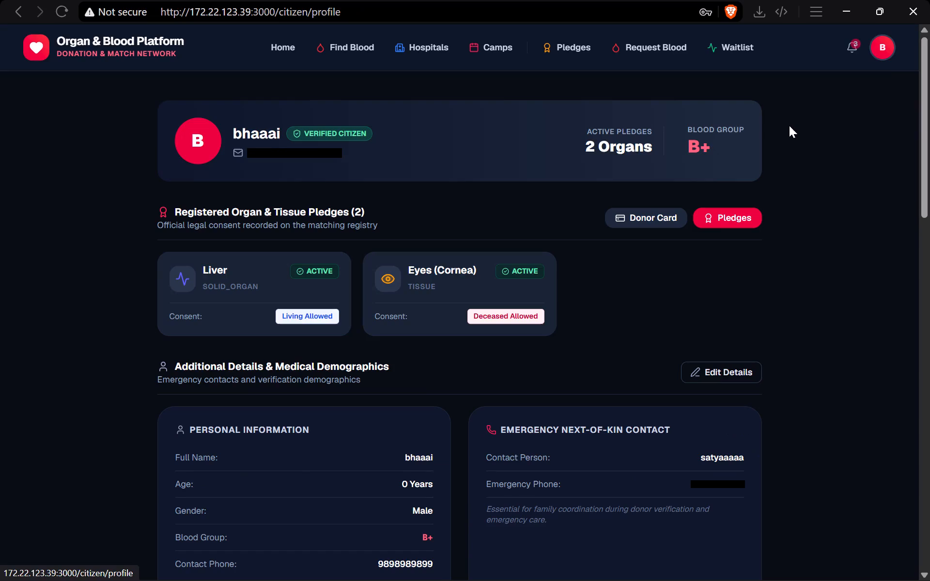
# Open the citizen's Lifetime Medical Ledger and examine the blood transaction records.
pyautogui.click(883, 63)
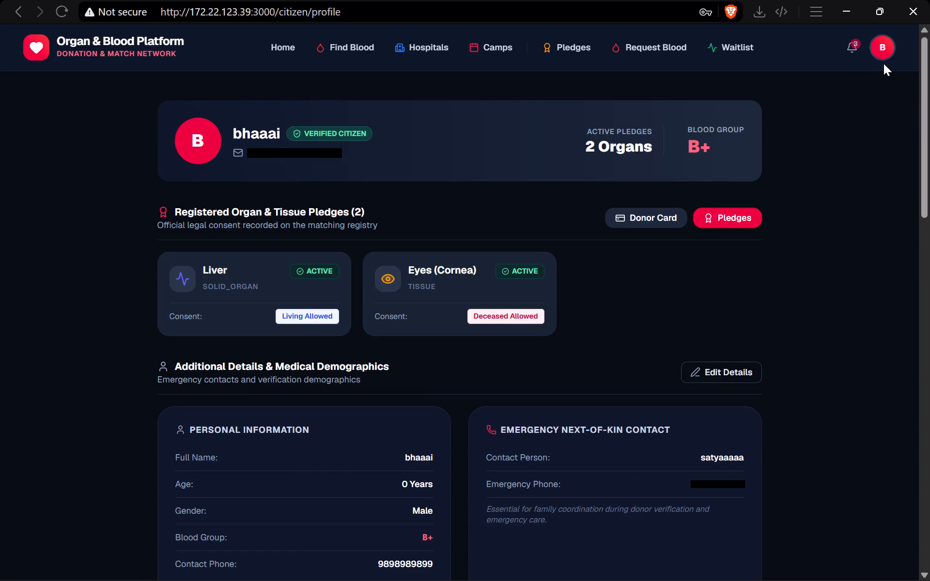
pyautogui.click(881, 58)
pyautogui.click(790, 167)
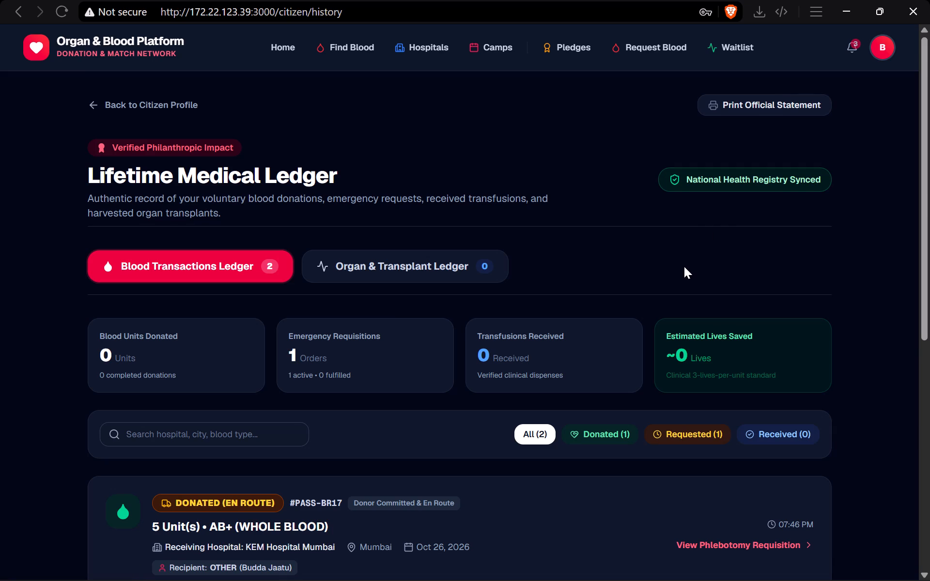
pyautogui.scroll(-4, 684, 266)
pyautogui.scroll(1, 684, 266)
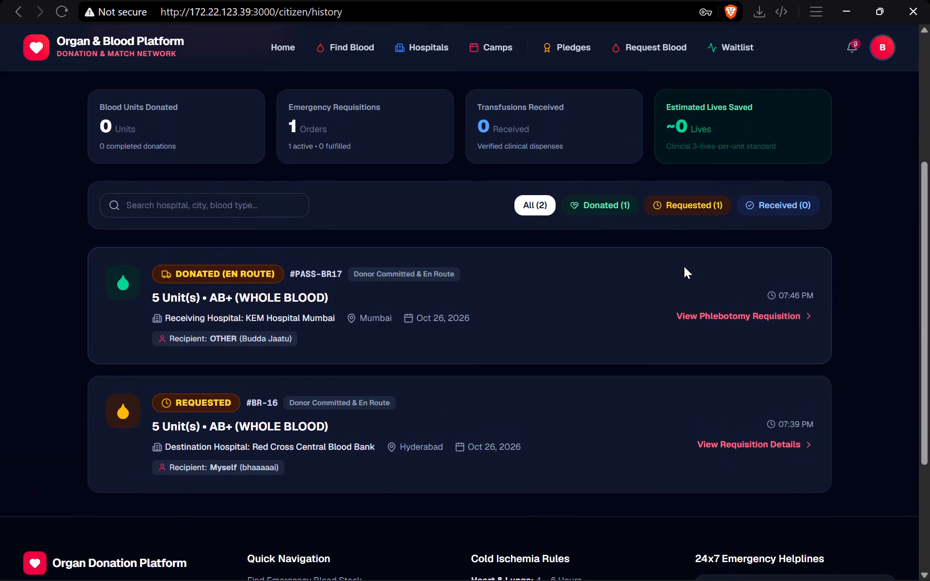
pyautogui.scroll(1, 684, 266)
# Filter the blood transactions by Donated, Requested and Received in turn, and go back to the Donated records.
pyautogui.click(611, 204)
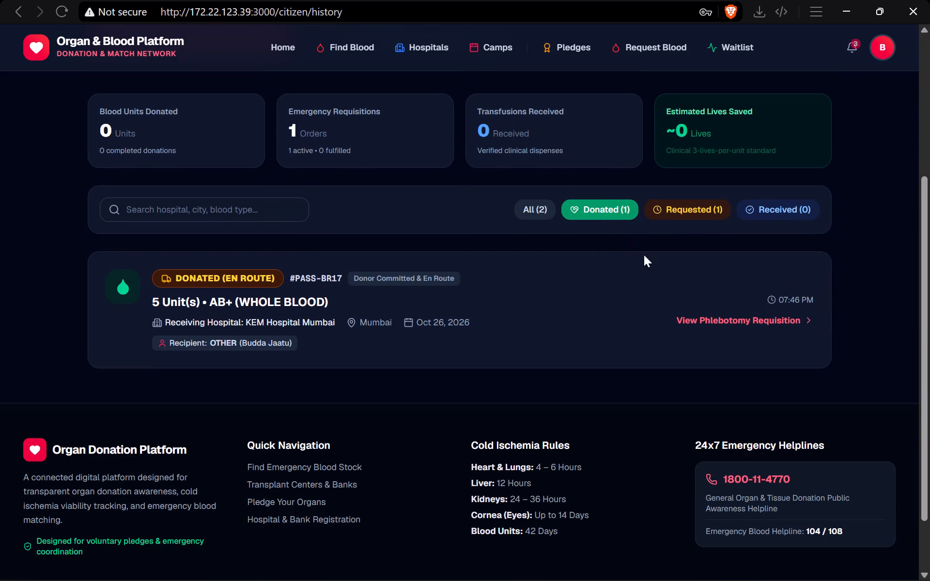
pyautogui.click(682, 202)
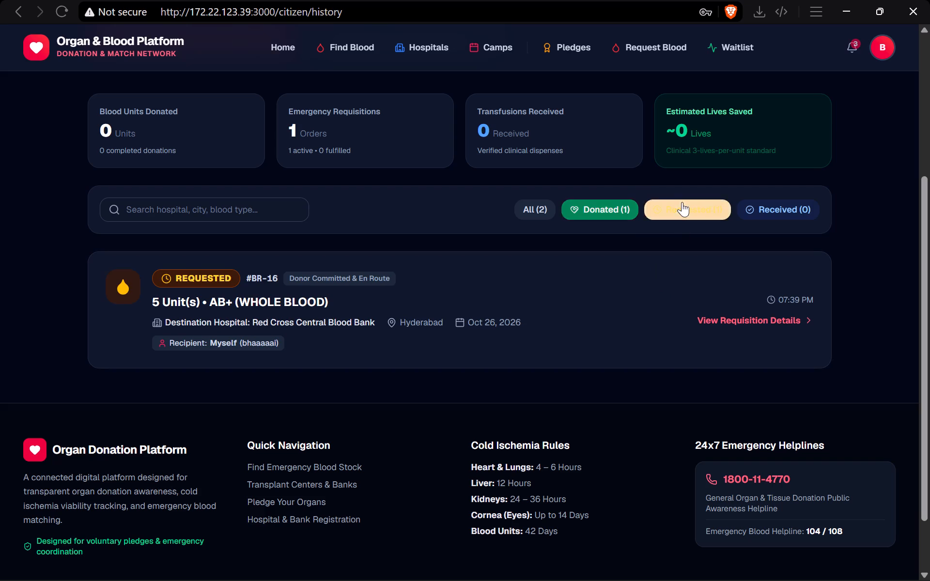
pyautogui.click(754, 204)
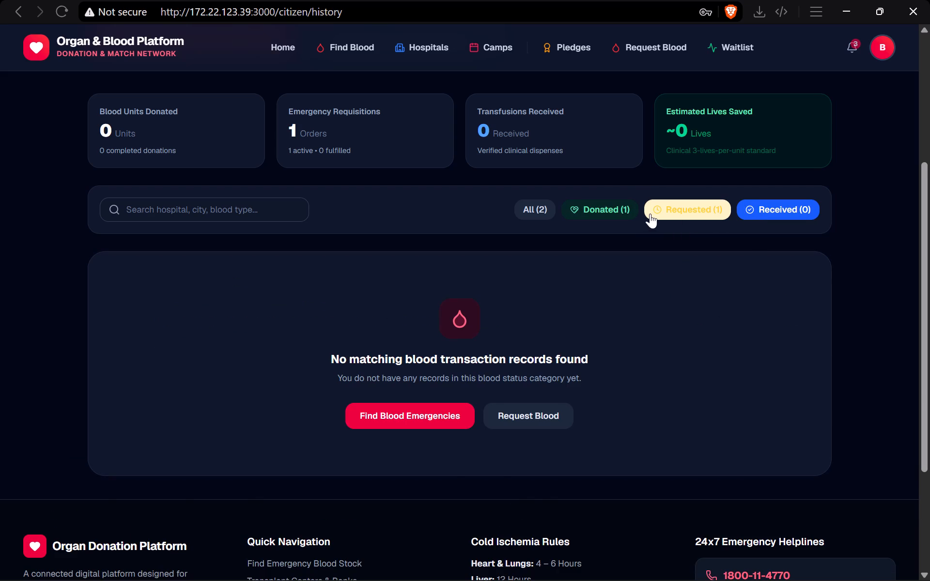
pyautogui.click(650, 214)
pyautogui.click(603, 210)
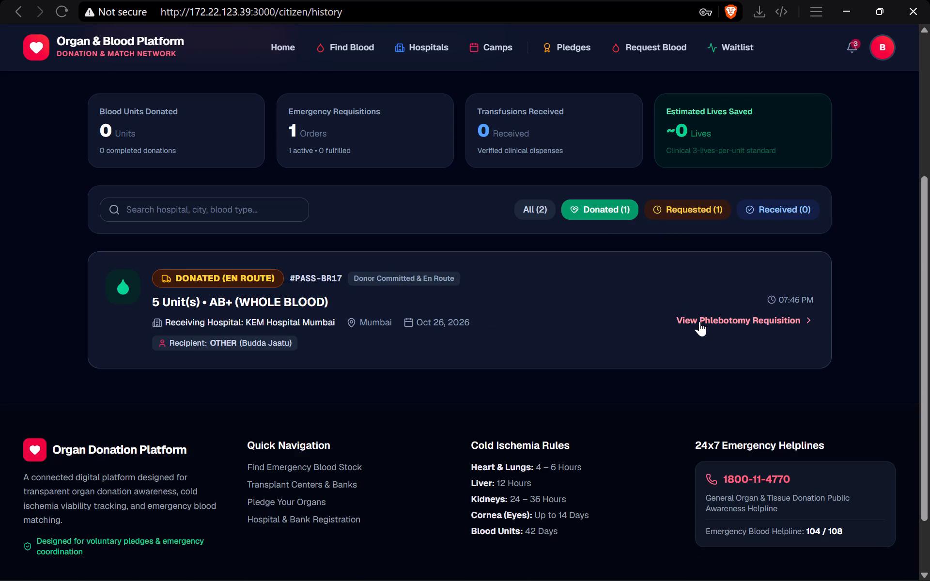
pyautogui.click(694, 314)
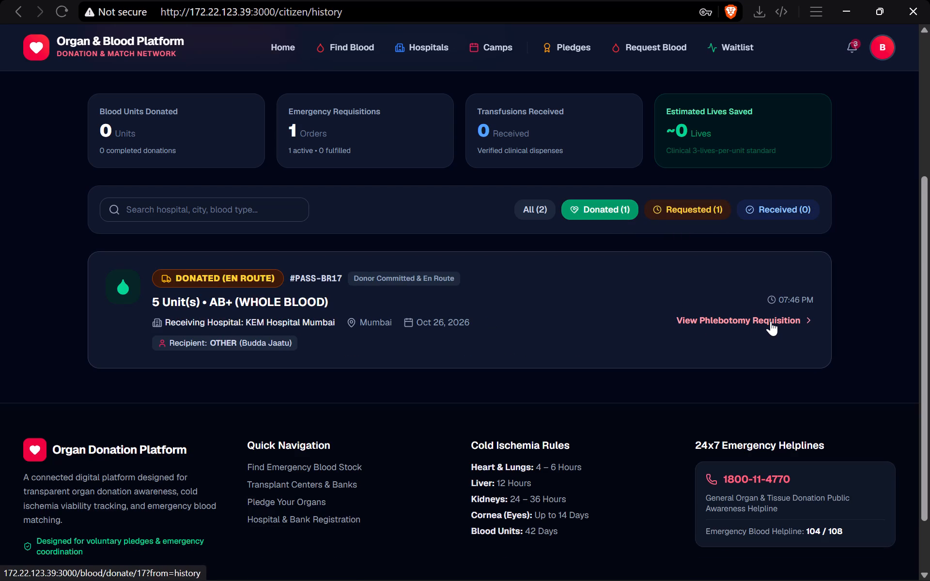
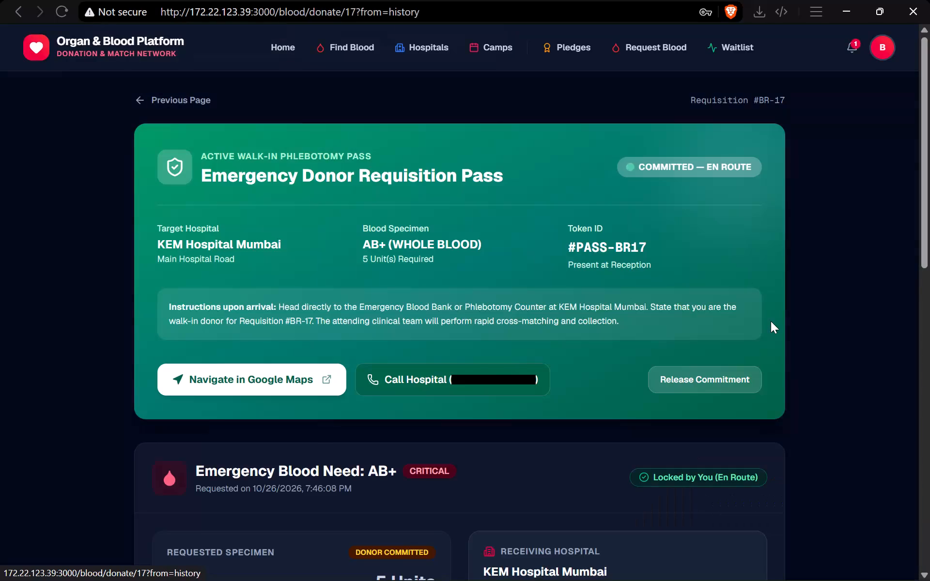
# Release the donor commitment for blood requisition #BR-17 at KEM Hospital Mumbai and confirm it.
pyautogui.click(733, 381)
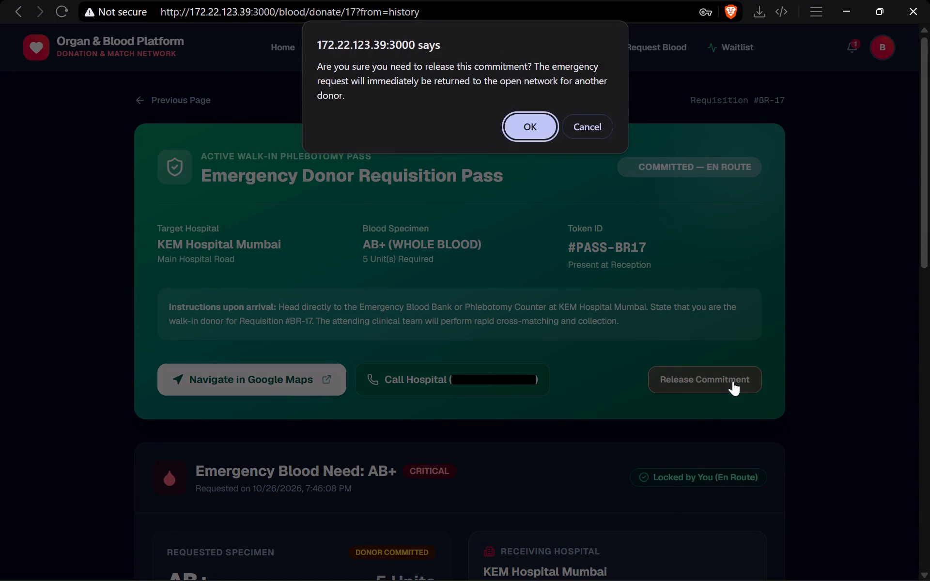
pyautogui.click(527, 124)
pyautogui.scroll(5, 502, 178)
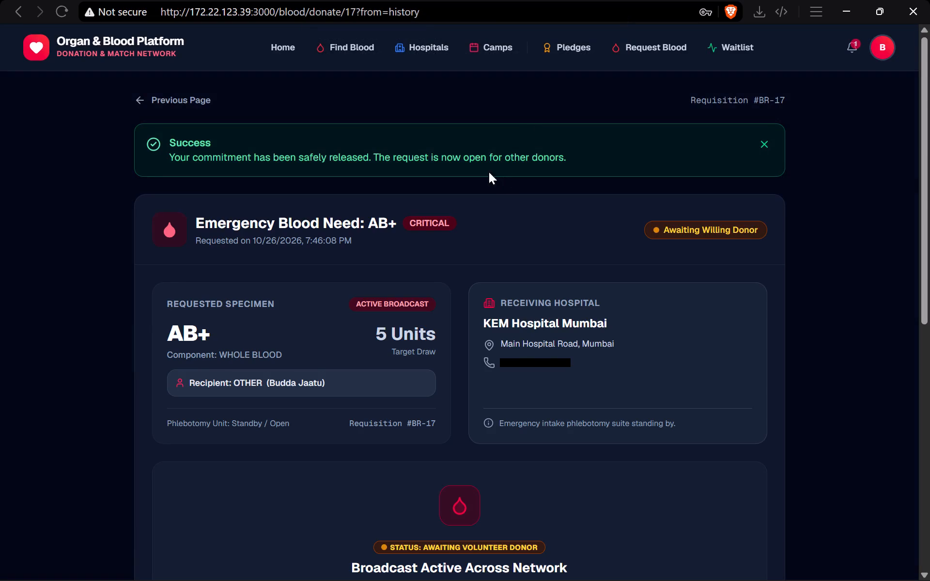
# Return to the Lifetime Medical Ledger and filter the blood transactions by Requested and Received, ending on the Requested records.
pyautogui.click(142, 107)
pyautogui.click(139, 94)
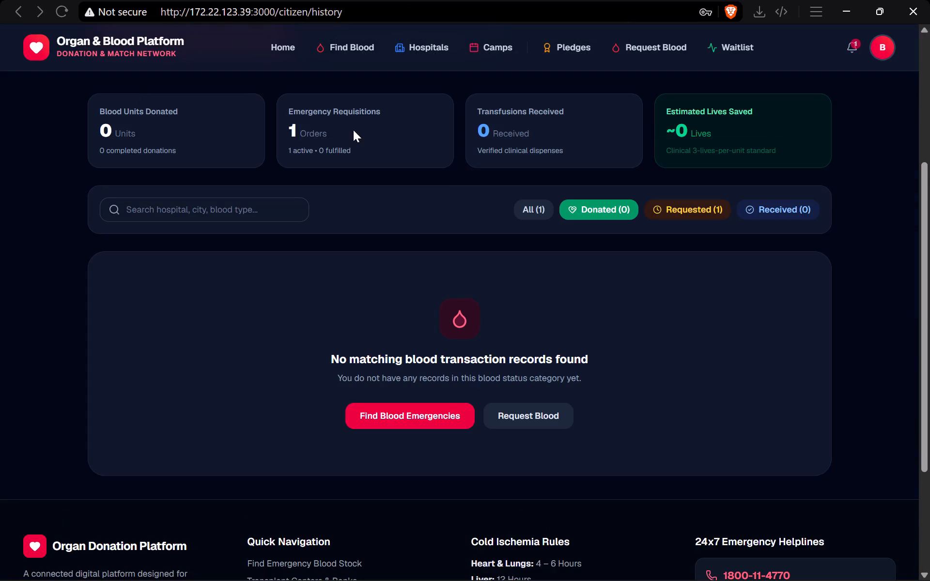
pyautogui.scroll(6, 409, 137)
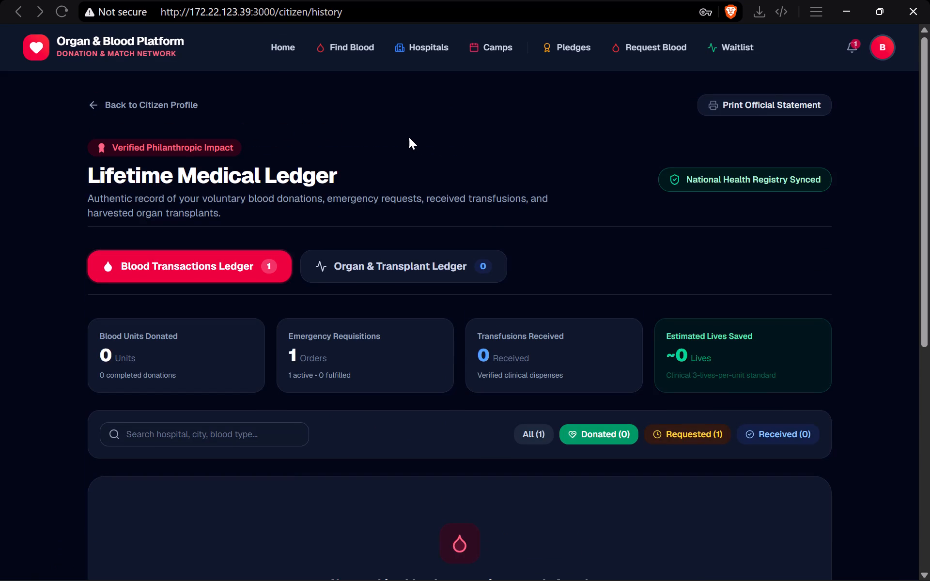
pyautogui.scroll(-1, 409, 137)
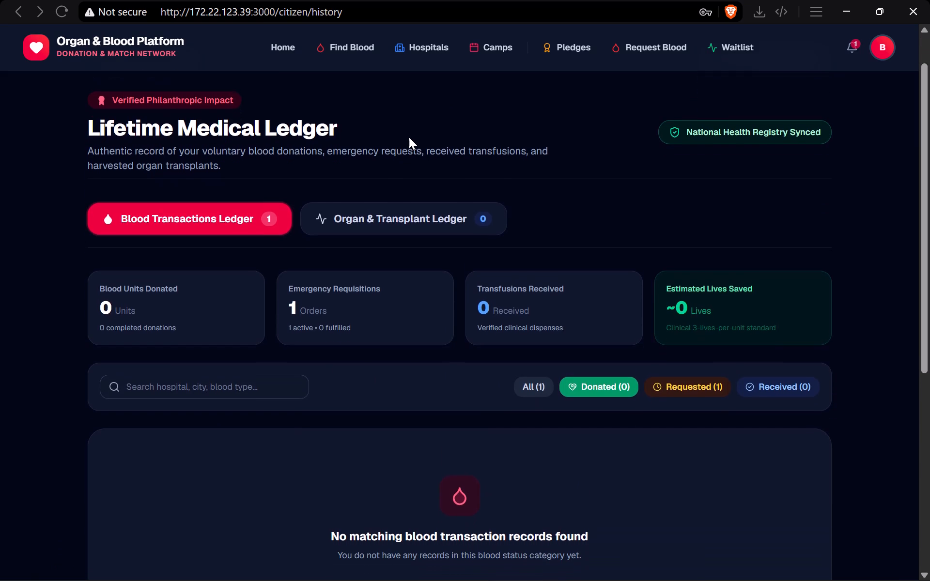
pyautogui.scroll(-1, 409, 137)
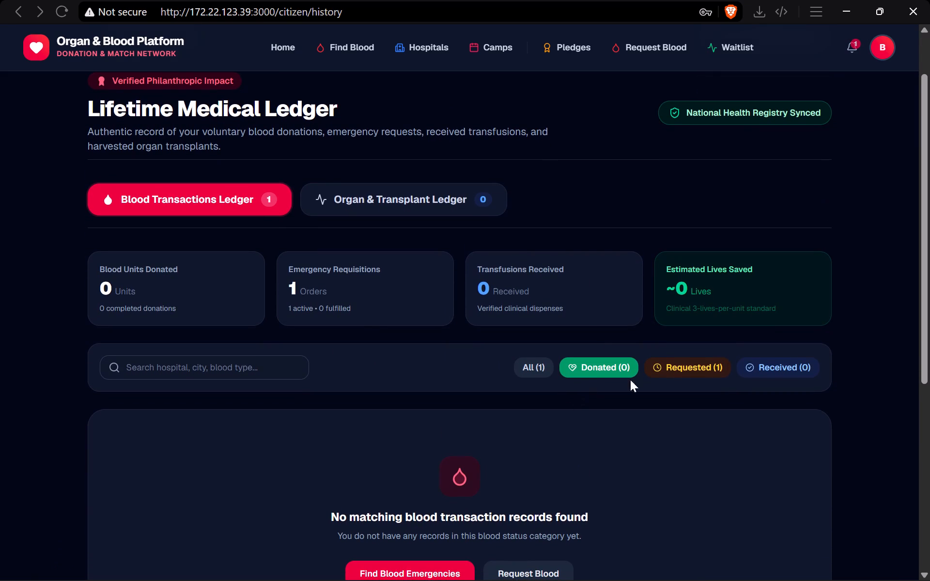
pyautogui.click(697, 357)
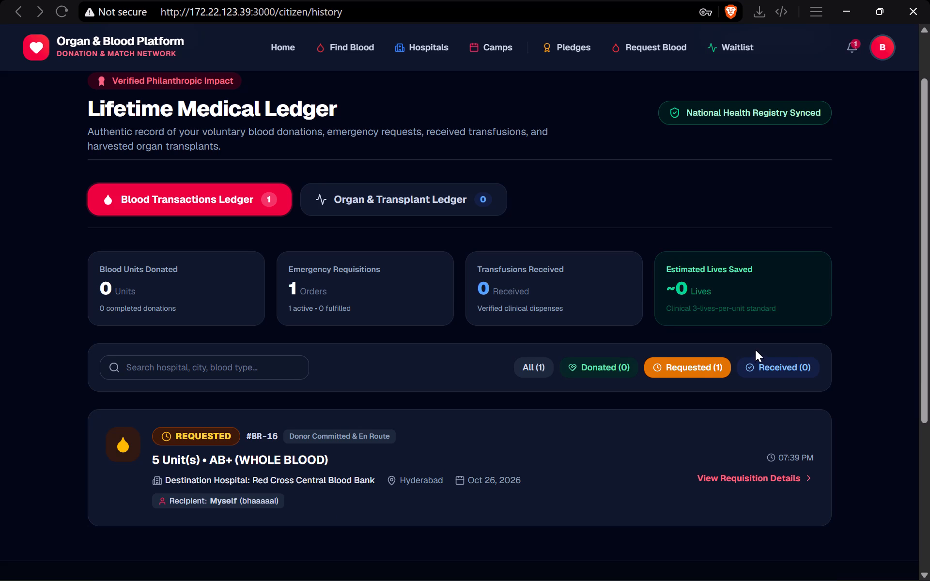
pyautogui.click(779, 362)
pyautogui.click(713, 359)
# Go to the home page and examine the status of my requests and the upcoming blood donation camps.
pyautogui.click(279, 48)
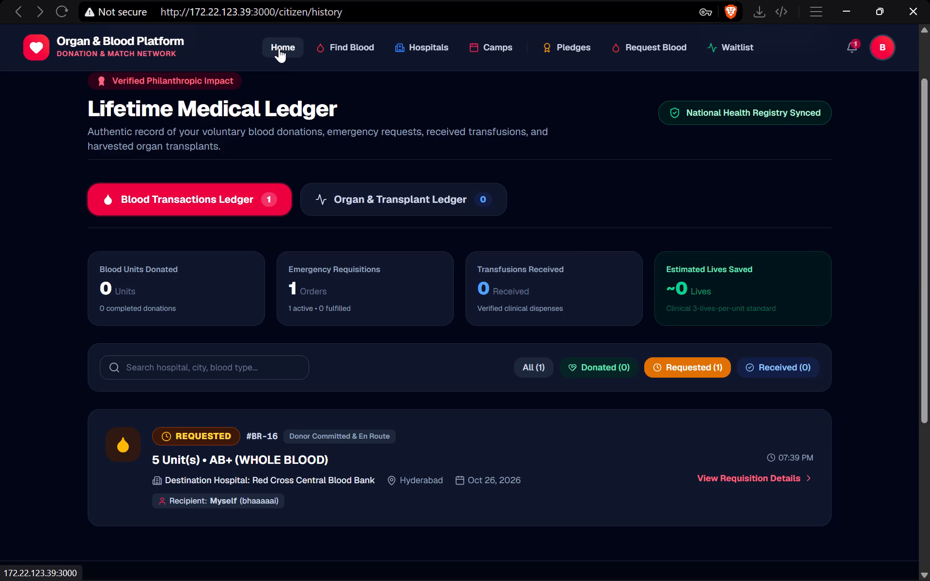
pyautogui.scroll(-3, 432, 199)
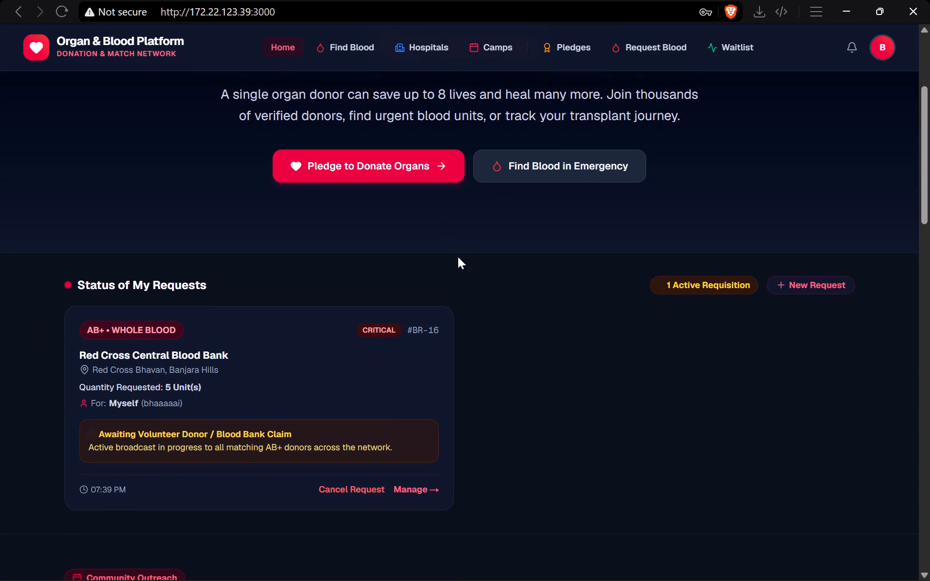
pyautogui.scroll(-1, 510, 372)
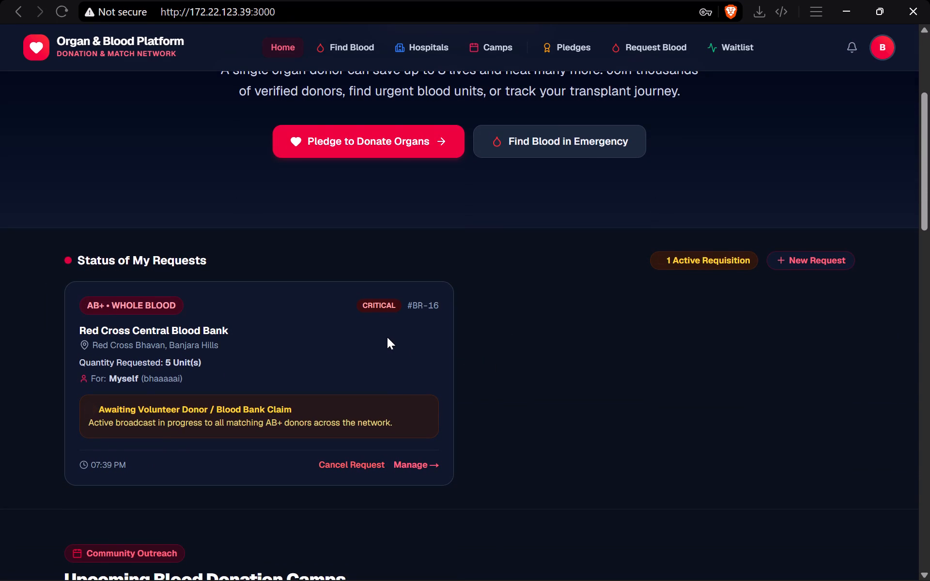
pyautogui.scroll(-2, 387, 337)
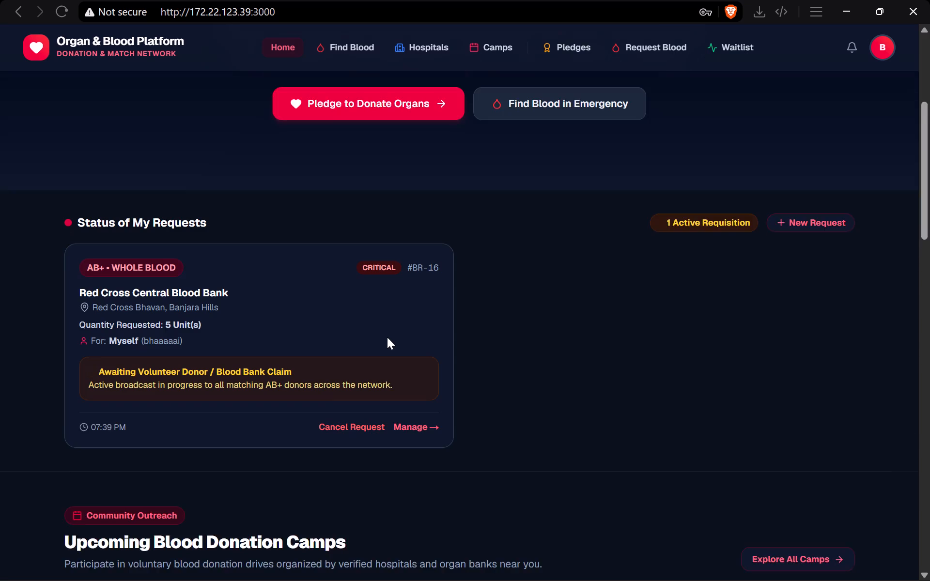
pyautogui.scroll(-1, 387, 337)
pyautogui.scroll(-1, 408, 401)
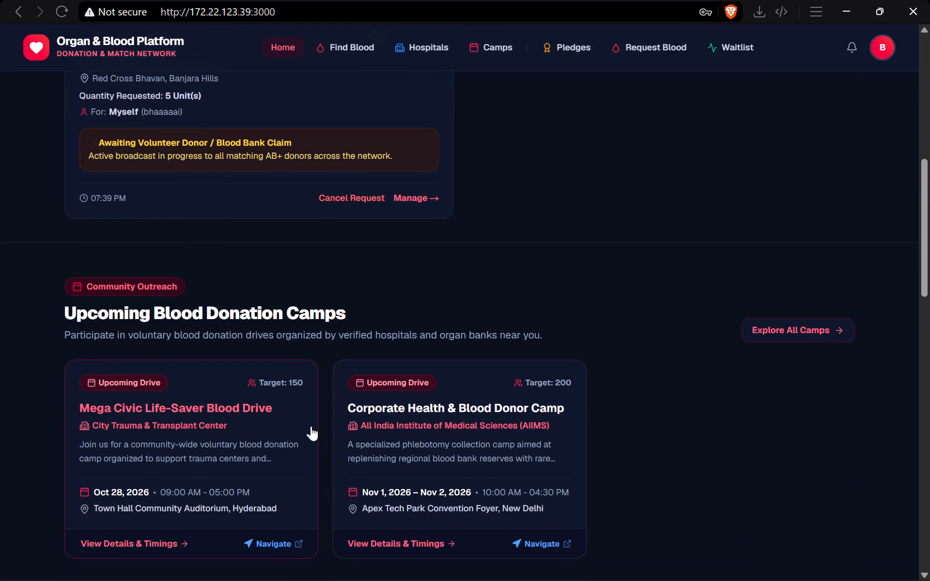
pyautogui.scroll(-3, 404, 447)
pyautogui.scroll(1, 404, 447)
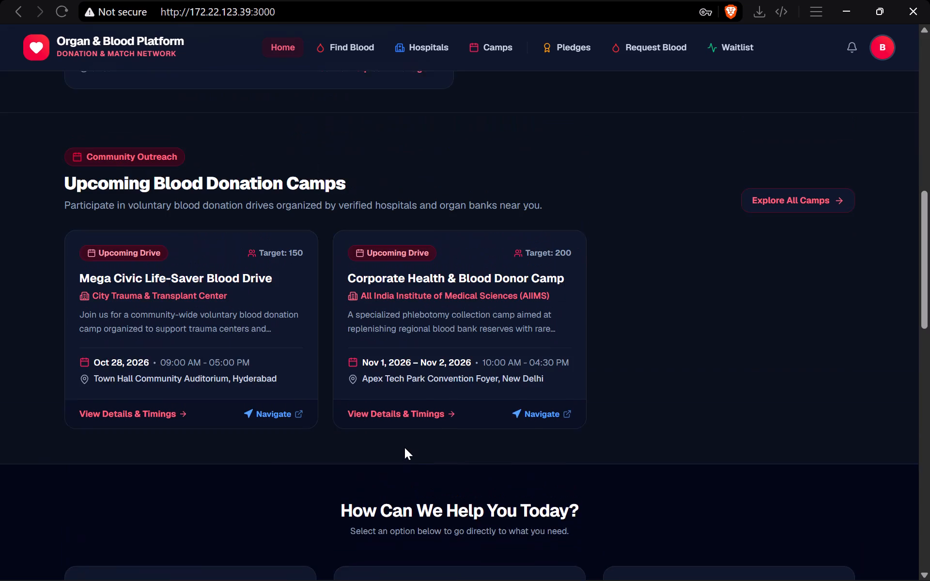
pyautogui.scroll(2, 404, 447)
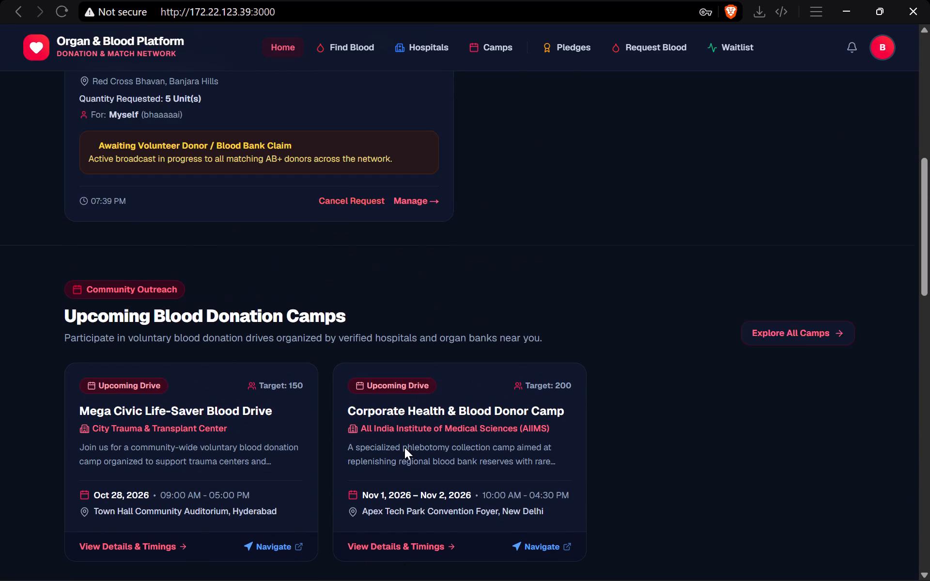
pyautogui.scroll(2, 404, 447)
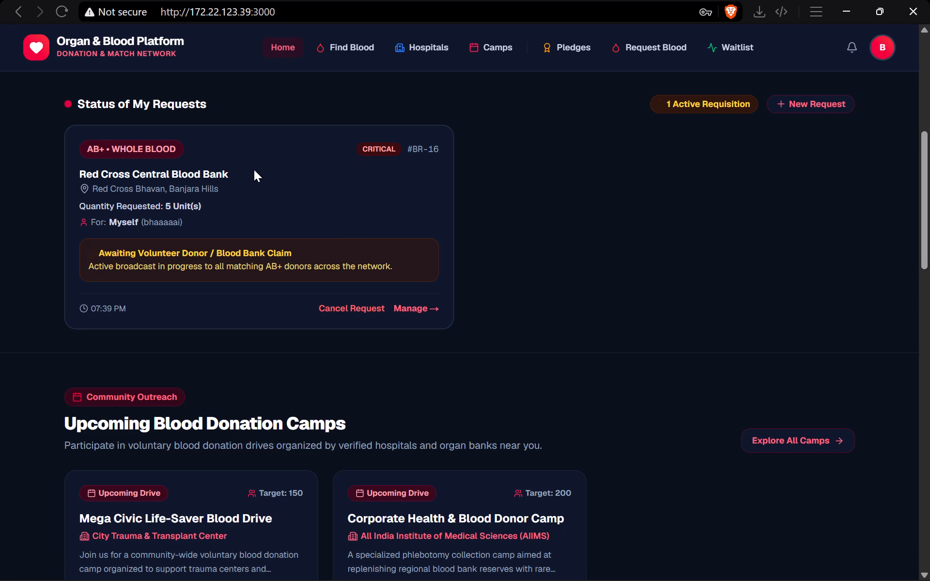
pyautogui.scroll(1, 254, 169)
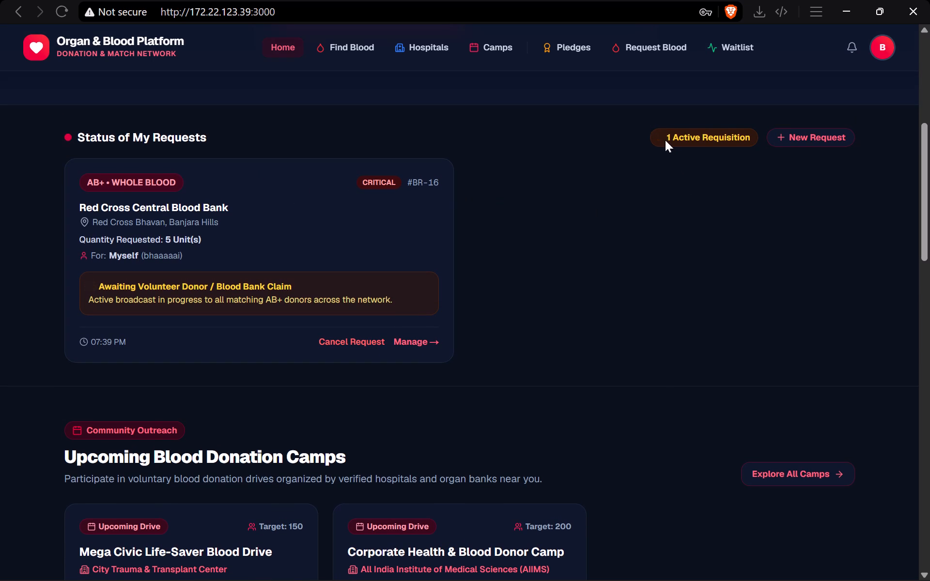
pyautogui.moveTo(663, 139); pyautogui.dragTo(731, 130)
pyautogui.click(731, 130)
# Cancel the emergency blood requisition #BR-16 at Red Cross Central Blood Bank and confirm the cancellation.
pyautogui.click(356, 343)
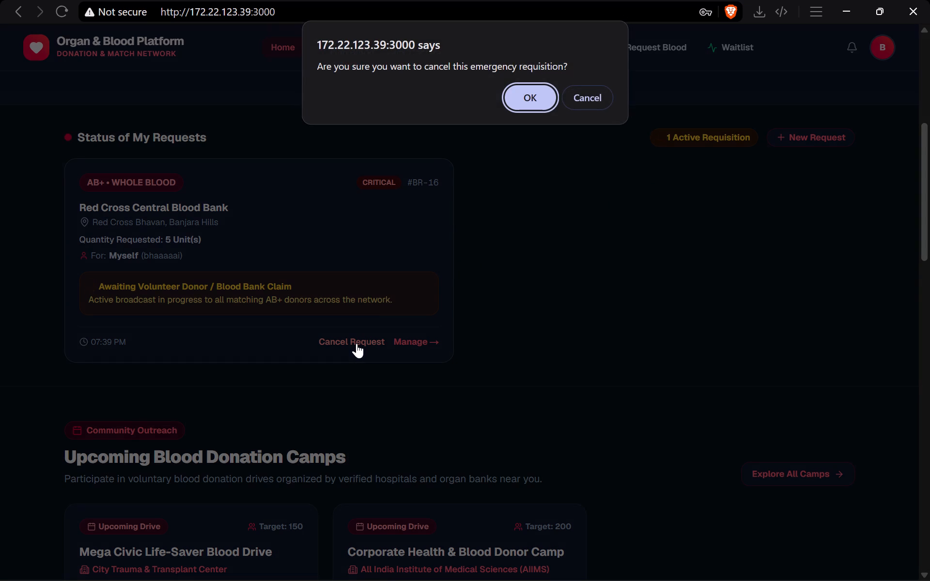
pyautogui.click(534, 90)
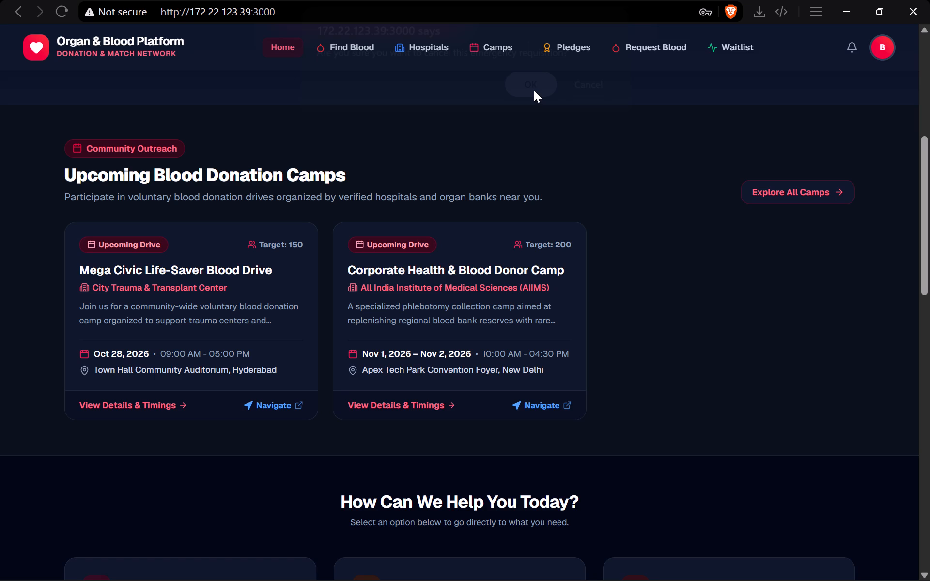
# Check the real-time alerts, close them and return to the home page's opening section.
pyautogui.click(853, 46)
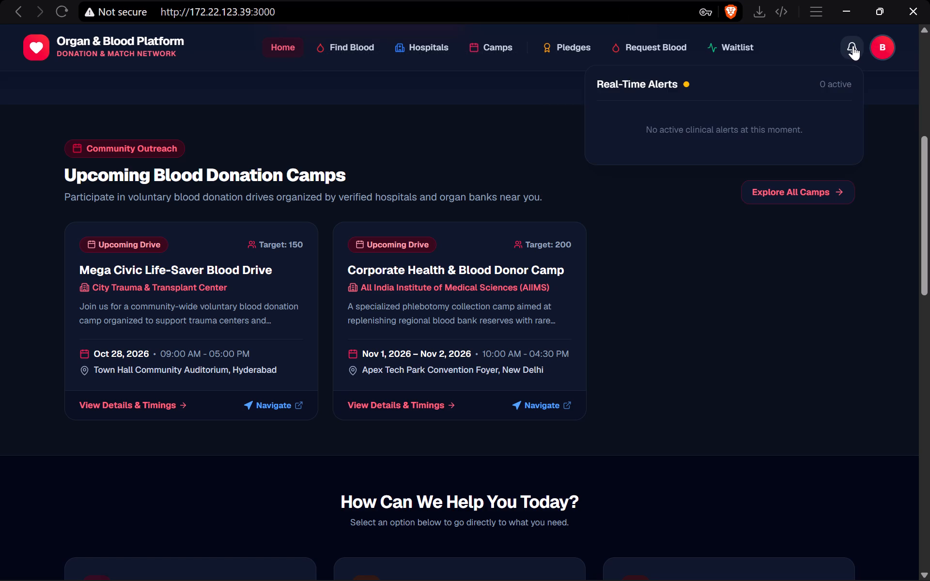
pyautogui.click(859, 292)
pyautogui.scroll(6, 720, 244)
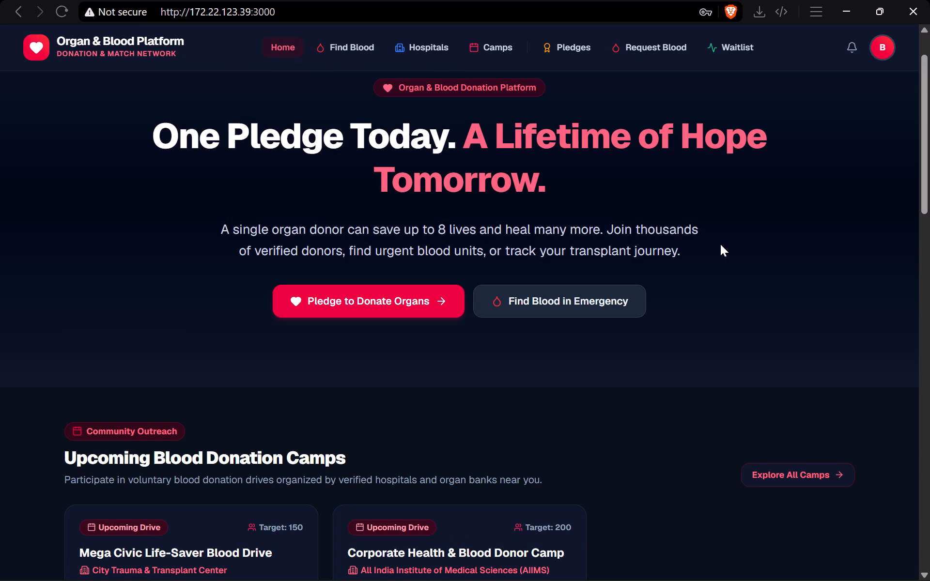